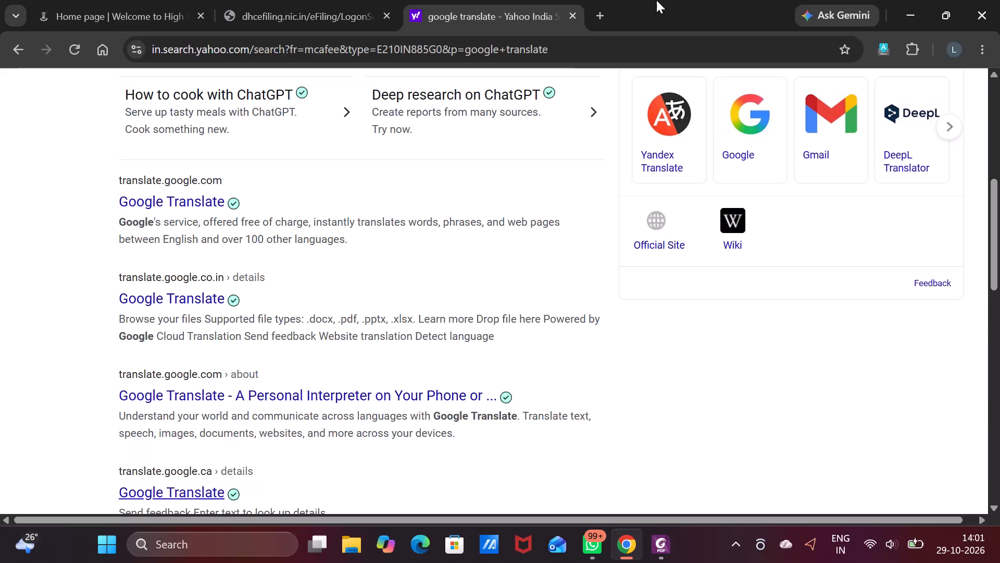
Close the Google Translate search results page.
left_click(570, 13)
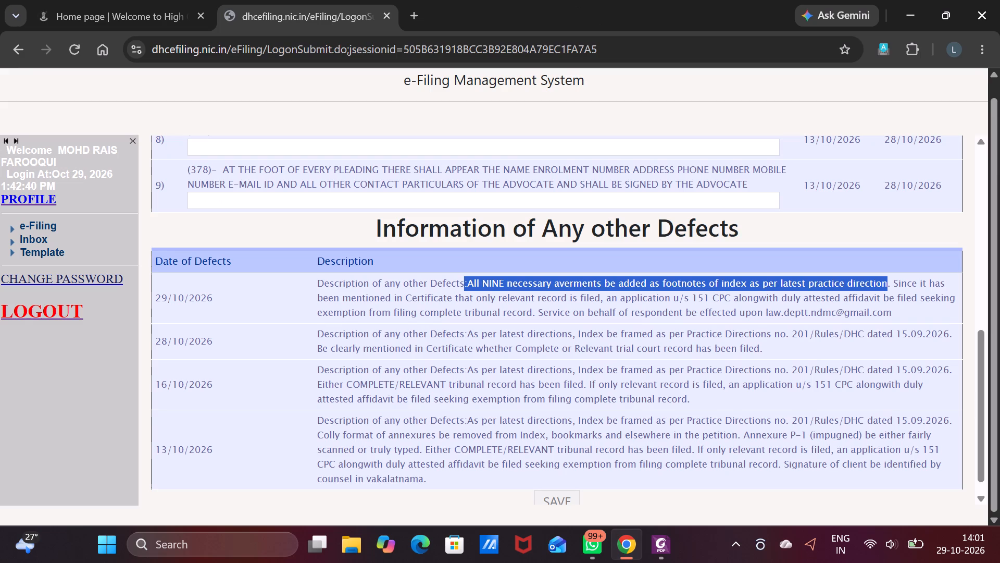
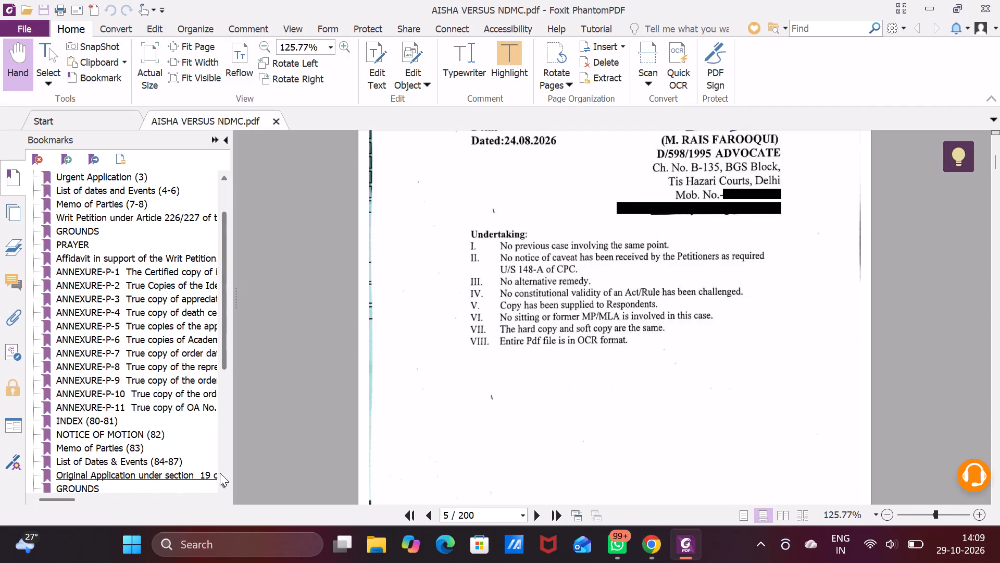
triple_click(223, 479)
triple_click(223, 479)
triple_click(223, 479)
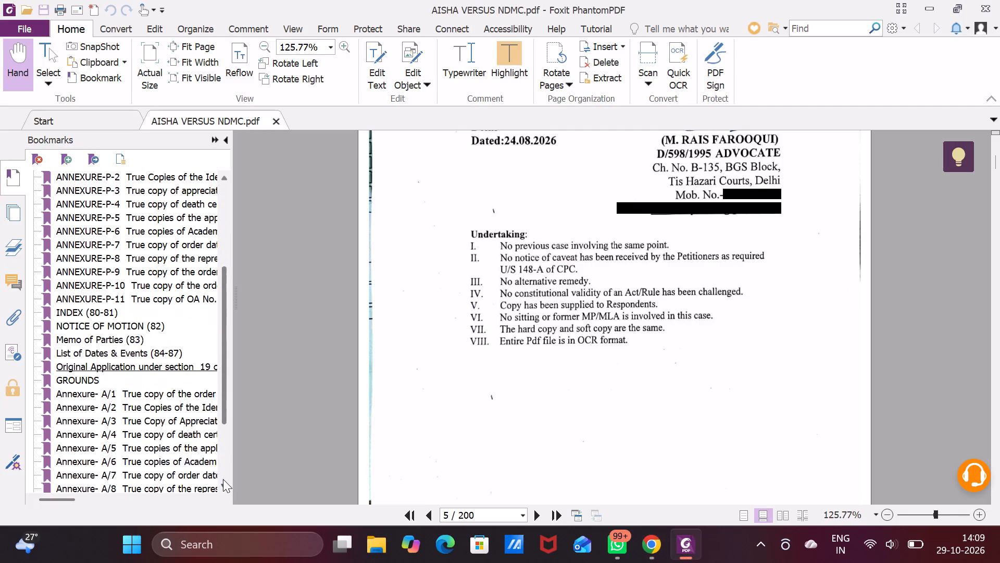
triple_click(223, 479)
triple_click(223, 479)
triple_click(223, 479)
left_click_drag(223, 479, 190, 458)
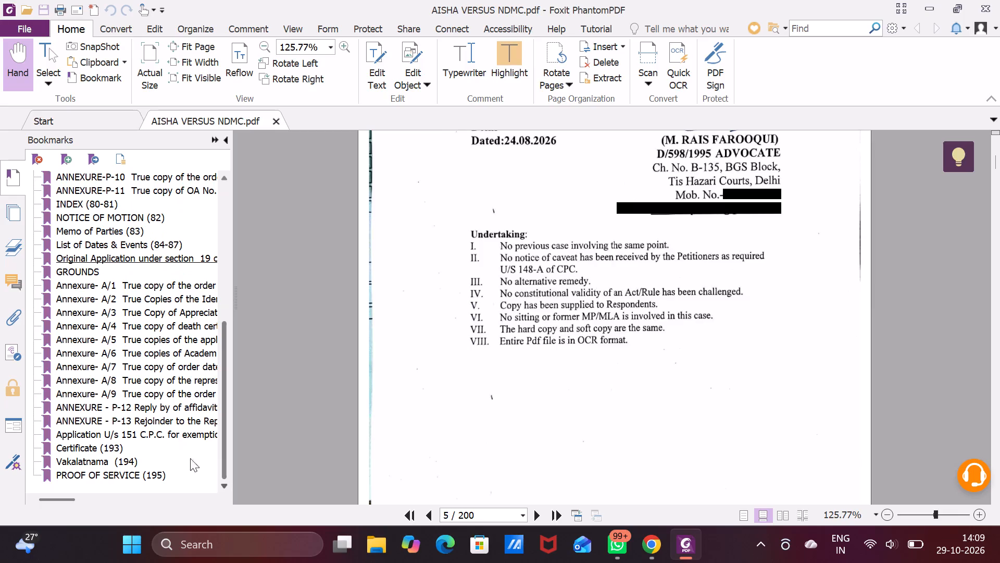
left_click_drag(190, 458, 167, 432)
left_click(167, 432)
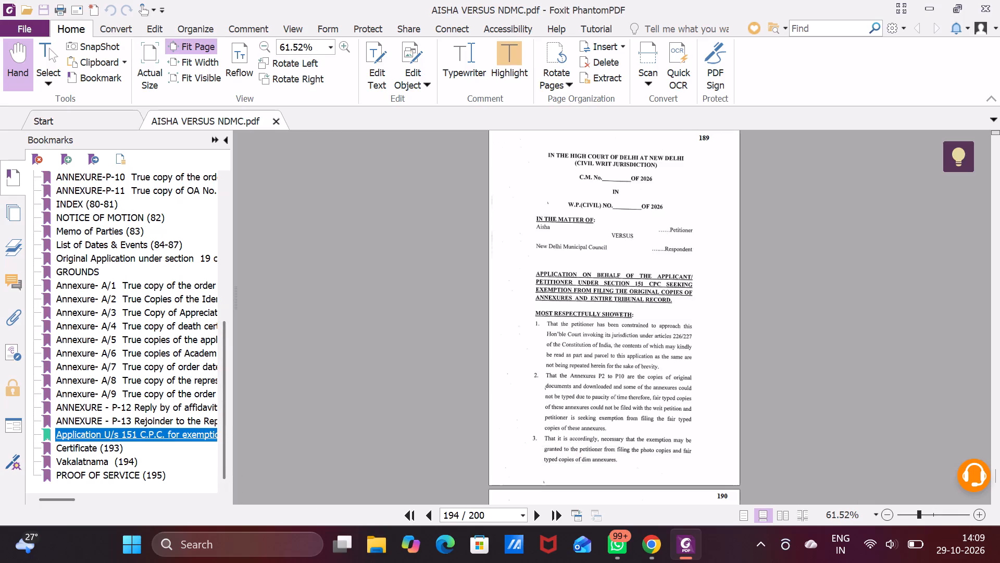
Enlarge the exemption application to 125.77% and examine its numbered paragraphs 1 to 4 on the grounds for exemption.
left_click(706, 387)
scroll(706, 387, "up", 4, "ctrl")
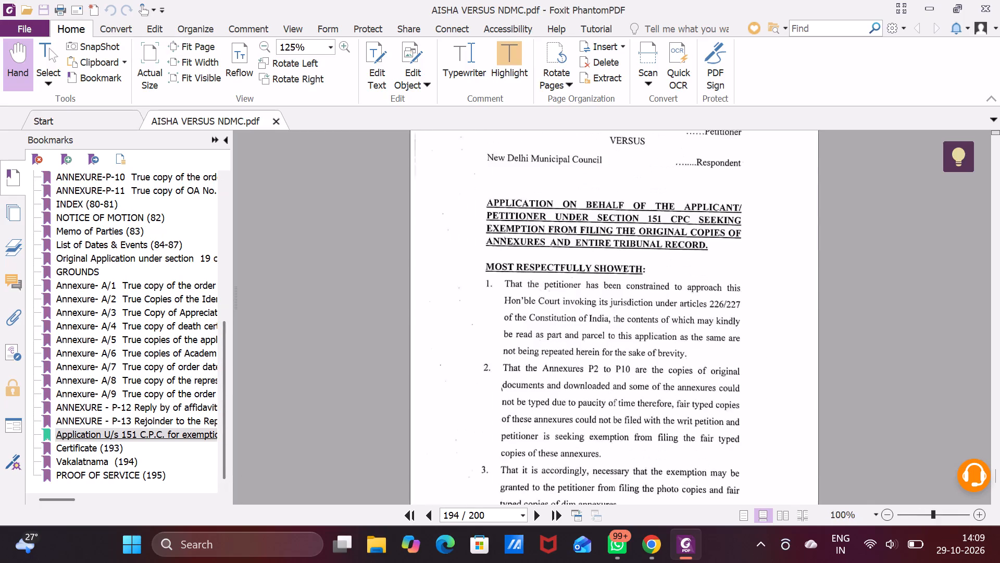
scroll(706, 387, "up", 1, "ctrl")
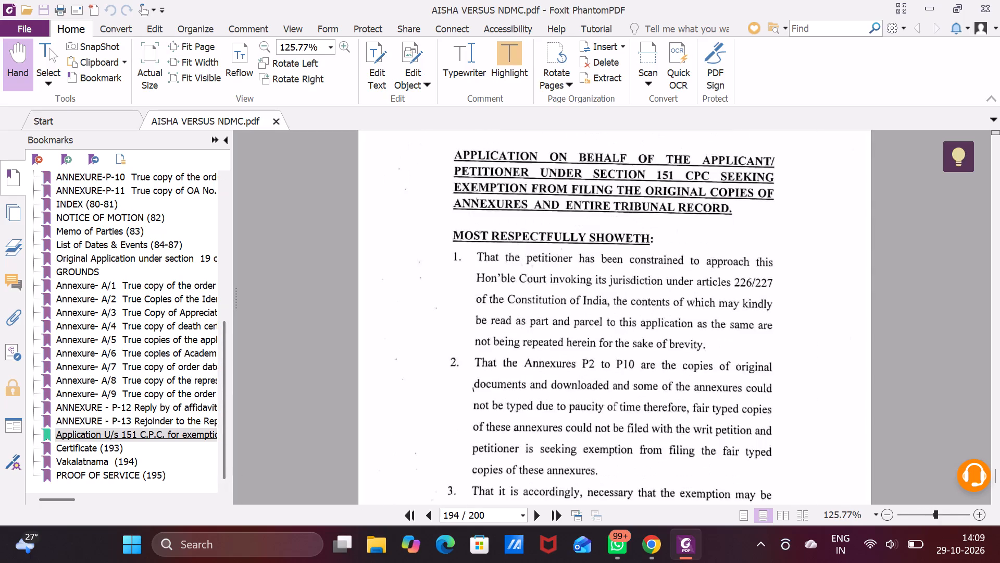
key("Down")
key("Down")
key("Down")
key("Down")
key("Down")
key("Down")
key("Down")
key("Down")
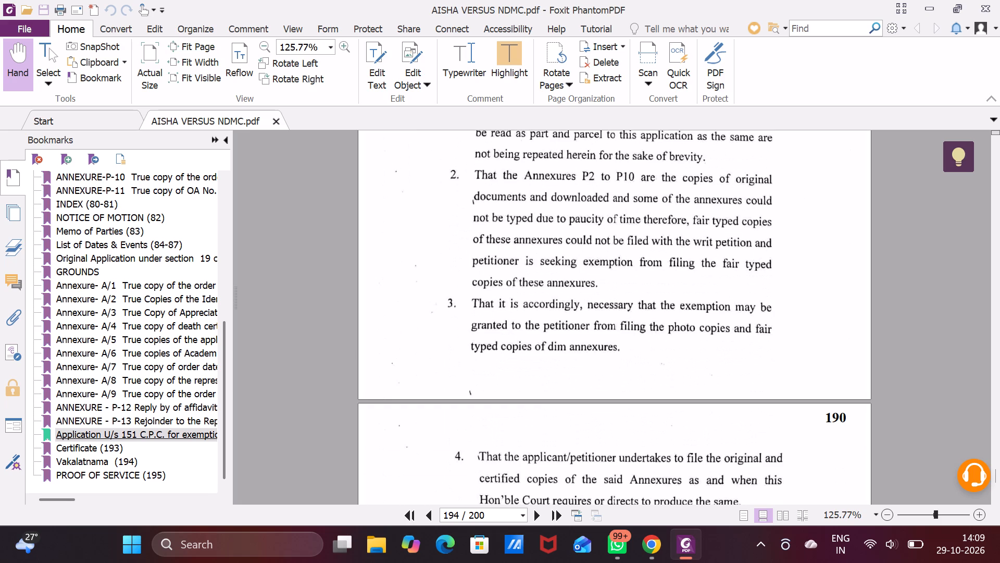
key("Down")
key("Down")
key("Down")
key("Down")
key("Down")
key("Down")
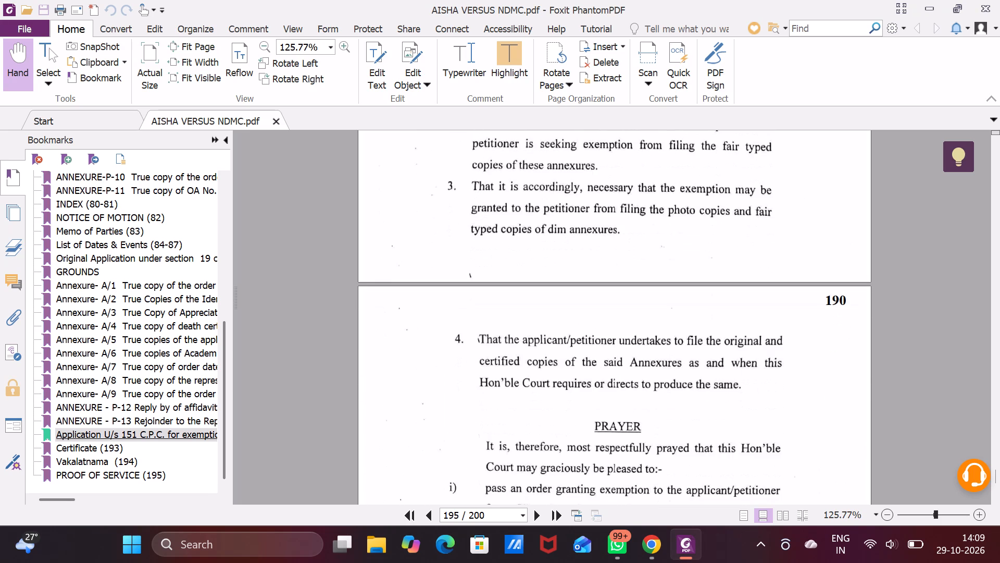
right_click(700, 377)
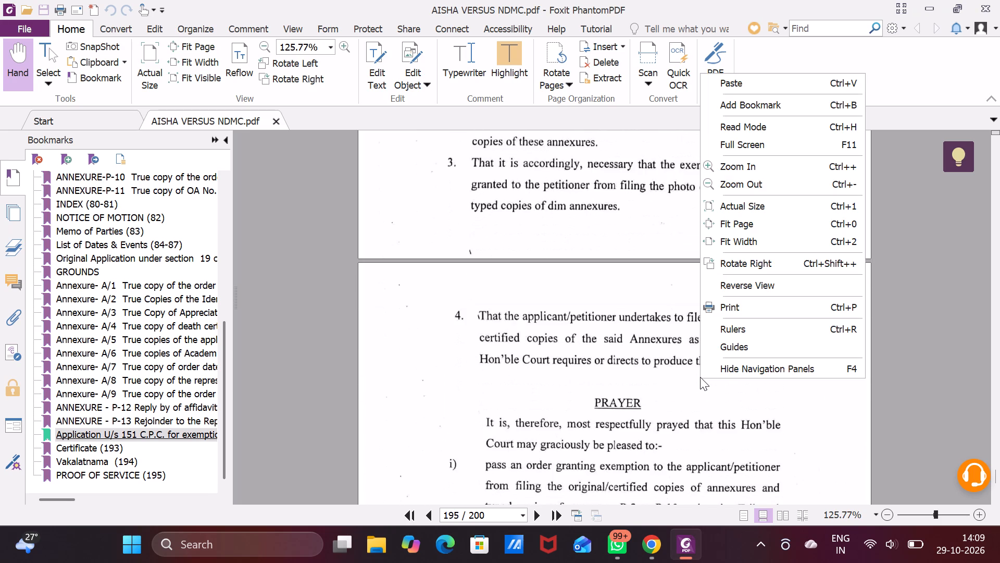
left_click(461, 397)
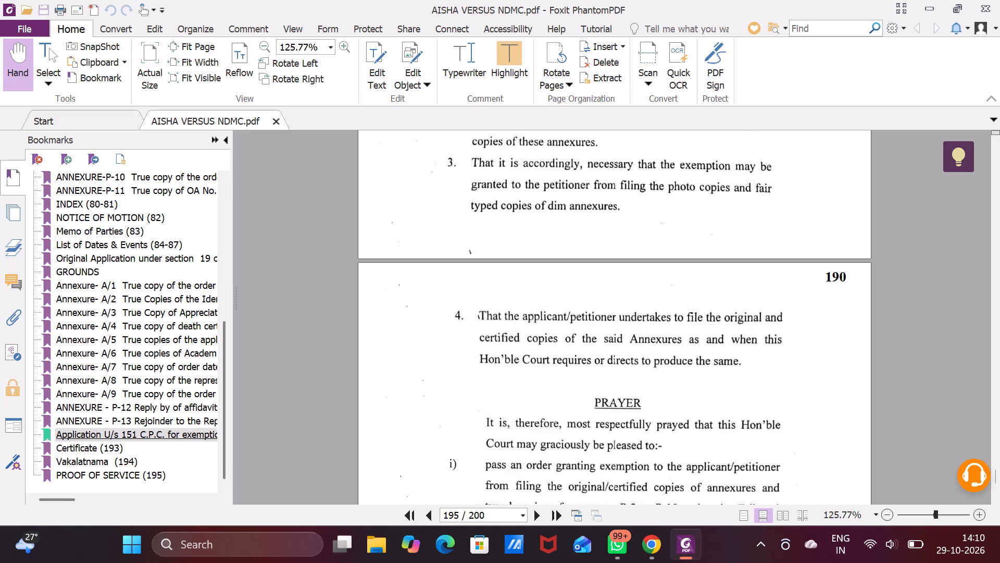
Examine the prayer of the exemption application, including the tribunal record request, and the date and signature block.
key("Down")
key("Down")
key("Down")
key("Down")
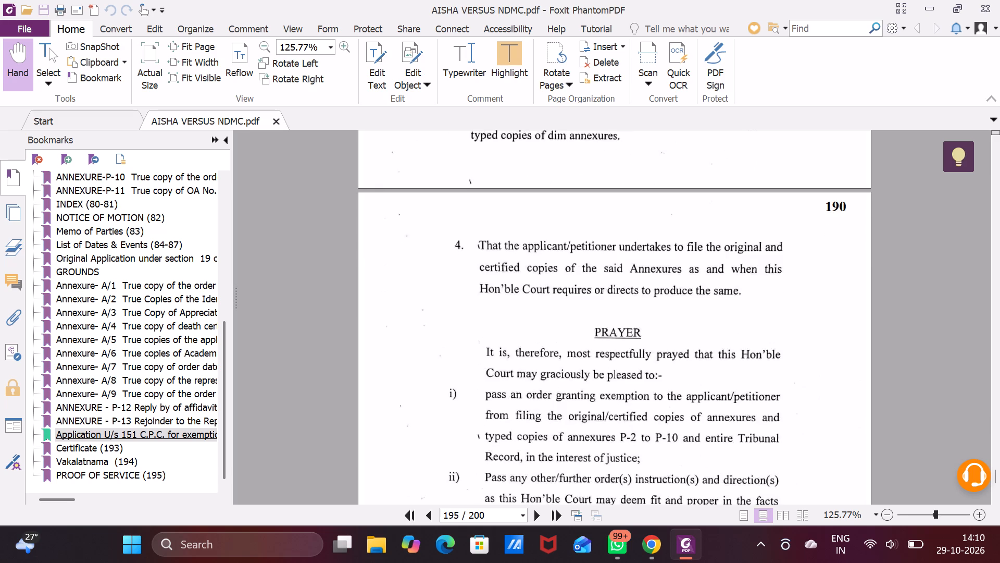
key("Down")
key("Down")
key("Down")
key("Down")
key("Down")
key("Down")
key("Down")
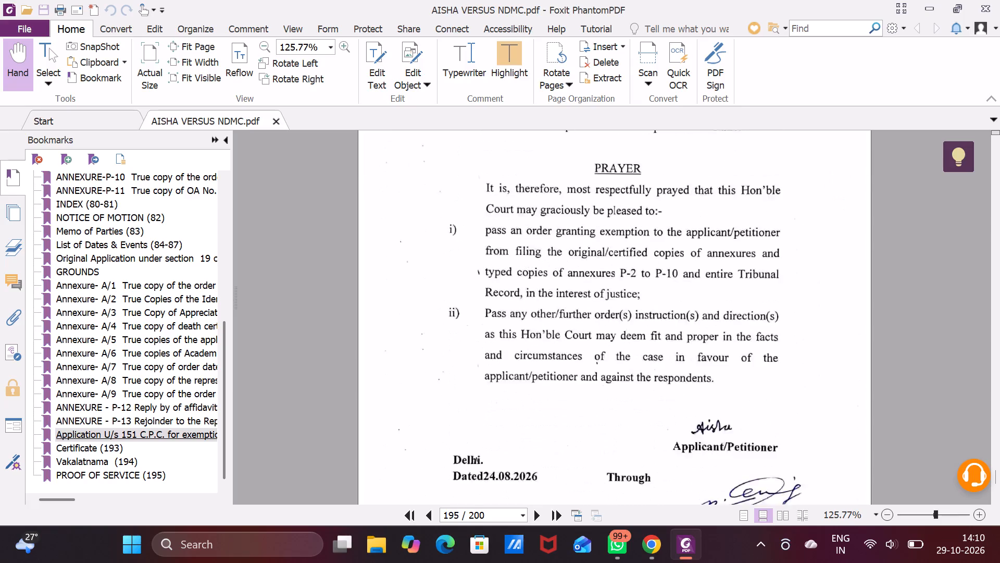
key("Down")
key("Down")
key("Down")
key("Down")
key("Down")
key("Down")
key("Down")
key("Down")
key("Down")
key("Down")
key("Down")
key("Down")
key("Down")
key("Down")
key("Down")
key("Down")
key("Down")
key("Down")
key("Down")
key("Down")
key("Down")
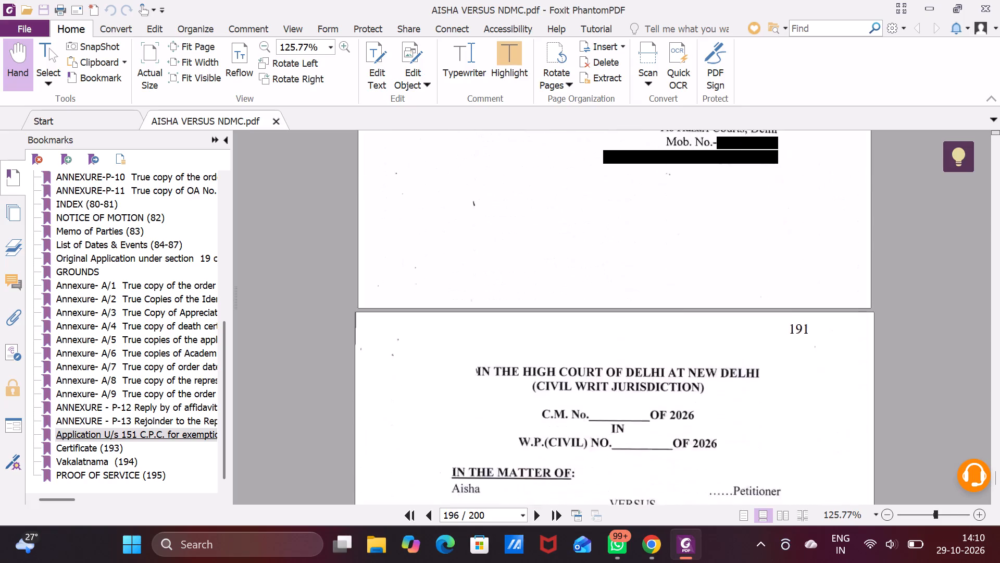
Examine the affidavit supporting the exemption application on page 191 and its verification and attestation on page 192.
key("Down")
key("Down")
key("Down")
key("Down")
key("Down")
key("Down")
key("Down")
key("Down")
key("Down")
key("Down")
key("Down")
key("Down")
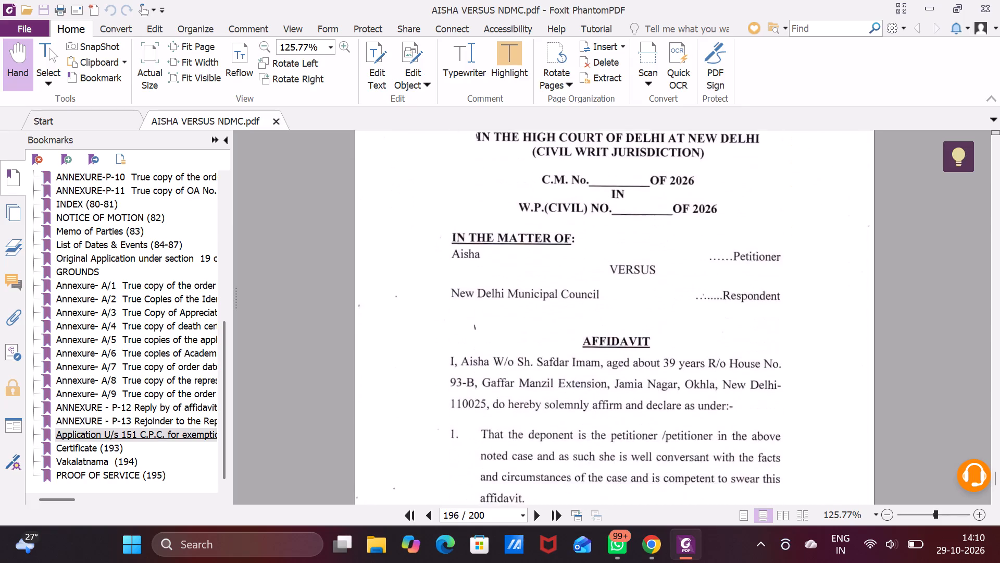
key("Down")
key("Down")
key("Down")
key("Down")
key("Down")
key("Down")
key("Down")
key("Down")
key("Down")
key("Down")
key("Down")
key("Down")
key("Down")
key("Down")
key("Down")
key("Down")
key("Down")
key("Down")
key("Down")
key("Down")
key("Down")
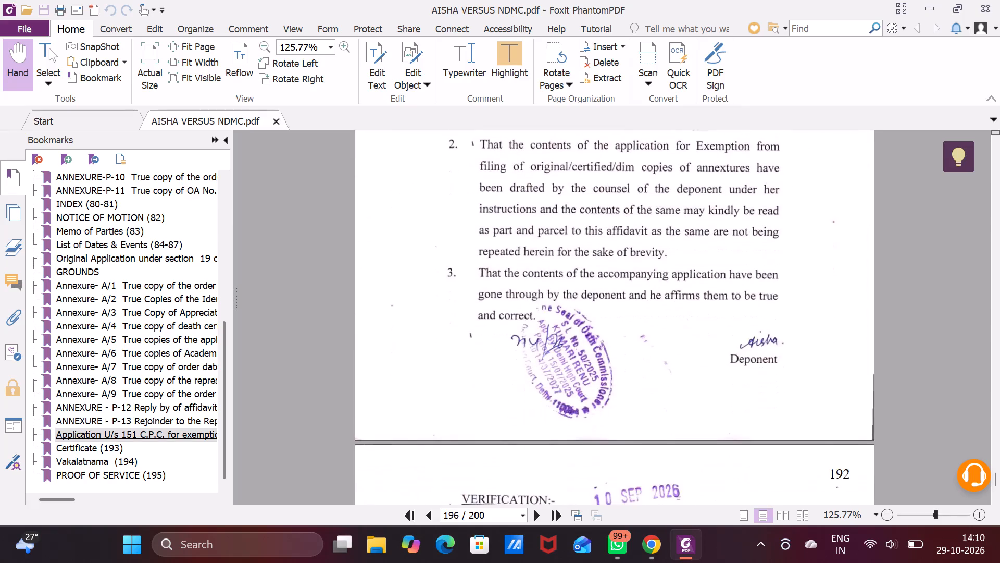
Go back from the affidavit through the prayer to recheck paragraphs 3 and 4 of the exemption application.
key("Up")
key("Up")
key("Up")
key("Up")
key("Up")
key("Up")
key("Up")
key("Up")
key("Up")
key("Up")
key("Up")
key("Up")
key("Up")
key("Up")
key("Up")
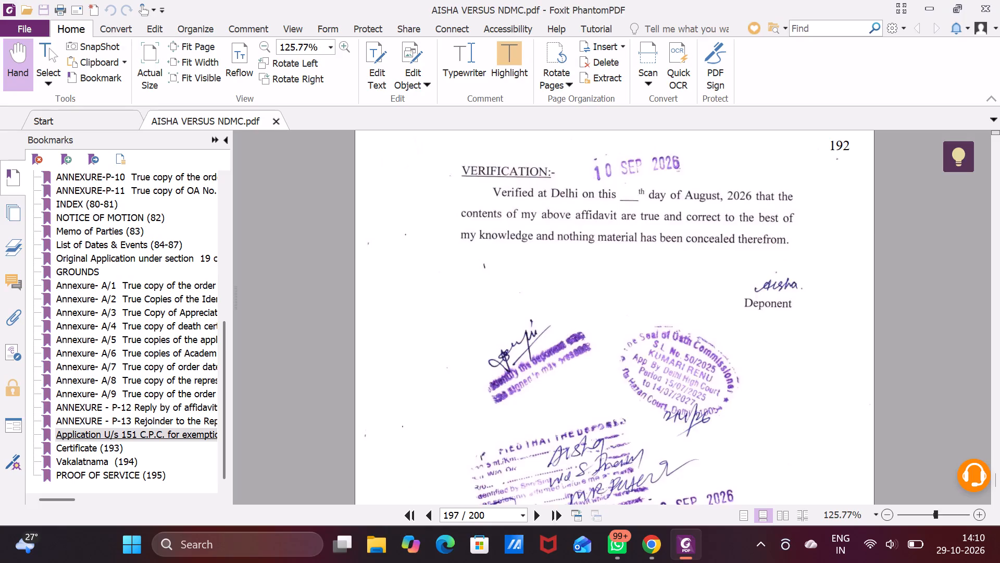
key("Up")
key("Up")
key("Up")
key("Up")
key("Up")
key("Up")
key("Up")
key("Up")
key("Up")
key("Up")
key("Up")
key("Up")
key("Up")
key("Up")
key("Up")
key("Up")
key("Up")
key("Up")
key("Up")
key("Up")
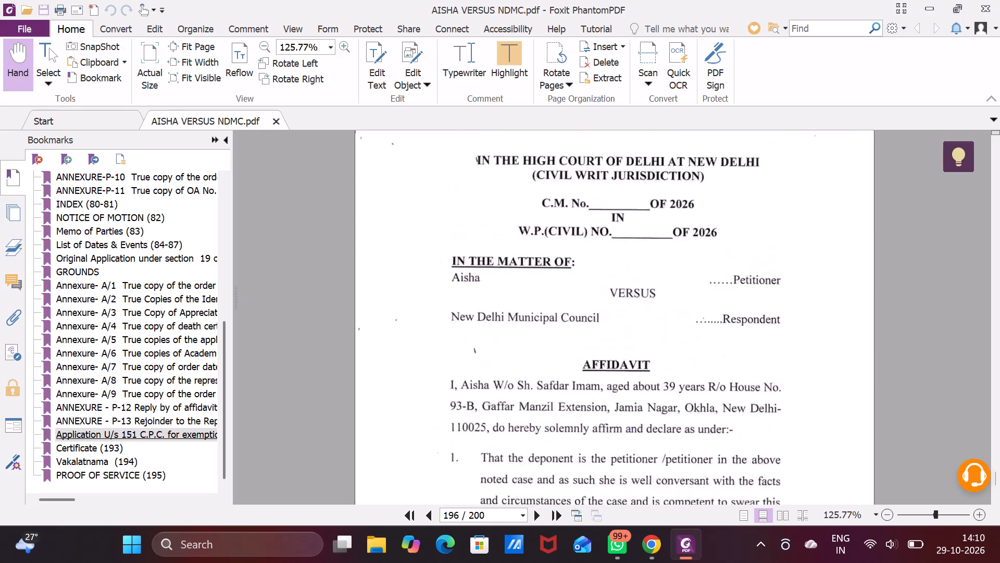
key("Up")
key("Up")
key("Up")
key("Up")
key("Up")
key("Up")
key("Up")
key("Up")
key("Up")
key("Up")
key("Up")
key("Up")
key("Up")
key("Up")
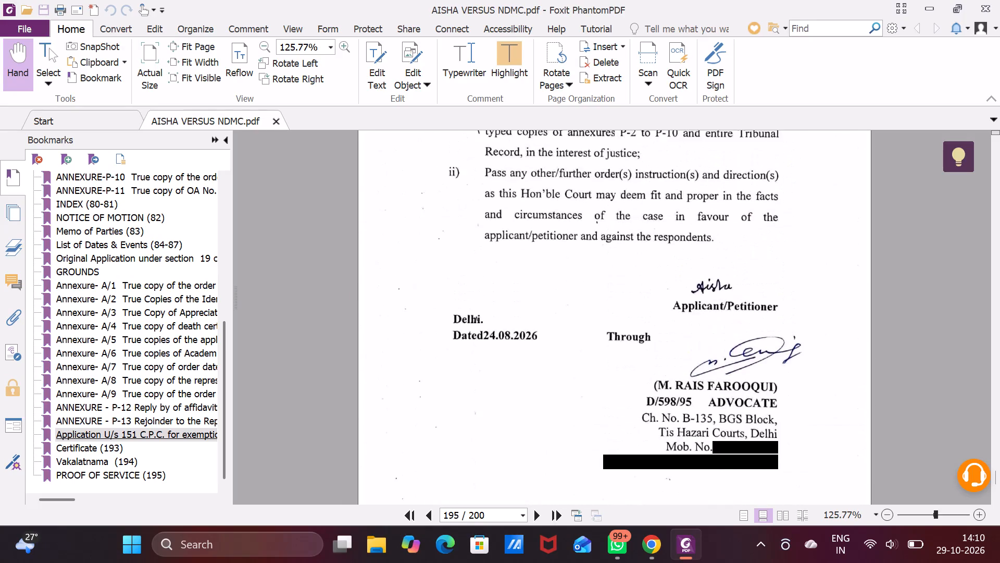
key("Up")
key("Up")
key("Up")
key("Up")
key("Up")
key("Up")
key("Up")
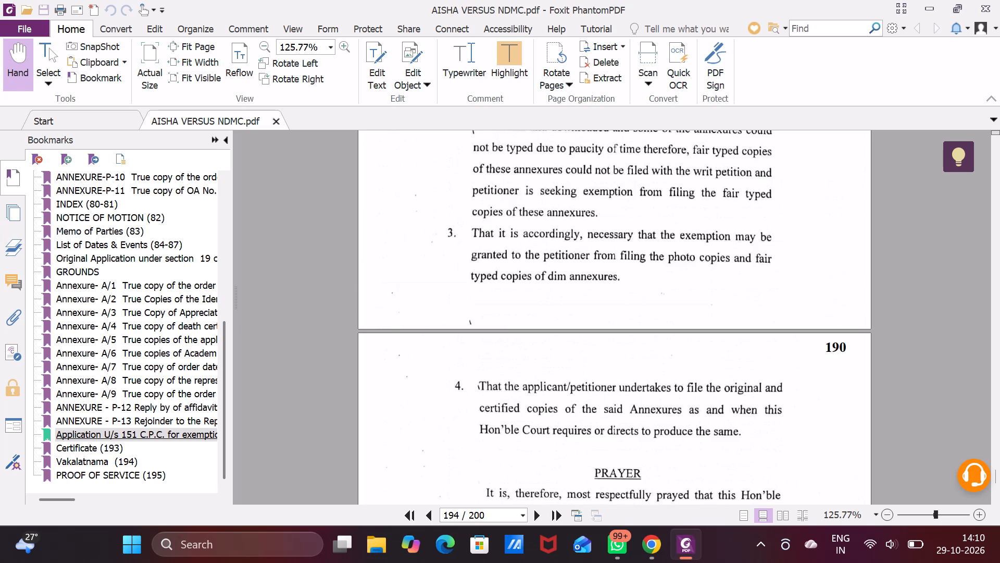
Compare paragraphs 3 and 4 of the exemption application with prayer clause i) on annexures P-2 to P-10 and the Tribunal Record.
key("Down")
key("Down")
key("Down")
key("Down")
key("Down")
key("Down")
key("Down")
key("Down")
key("Down")
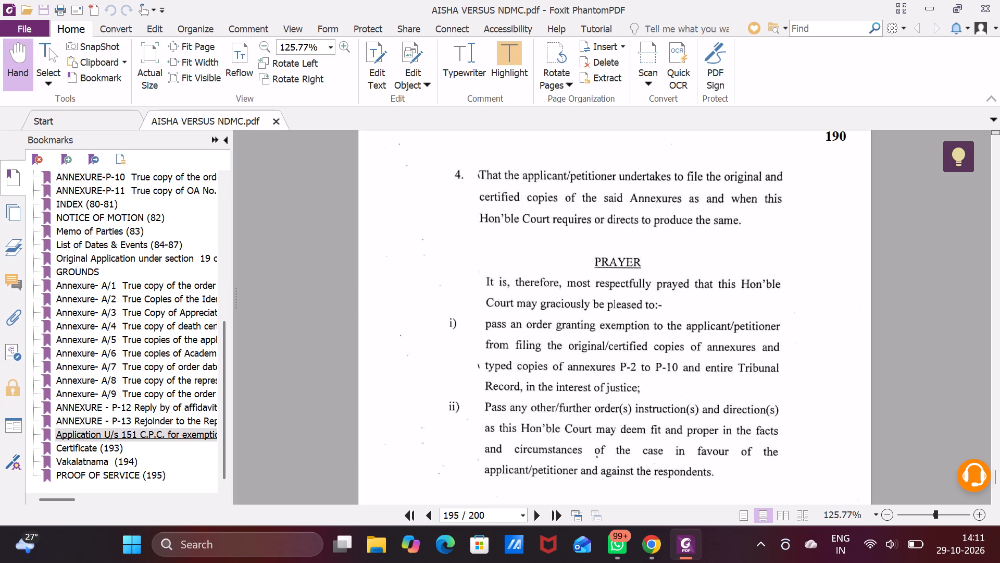
key("Up")
key("Up")
key("Up")
key("Up")
key("Up")
key("Up")
key("Up")
key("Up")
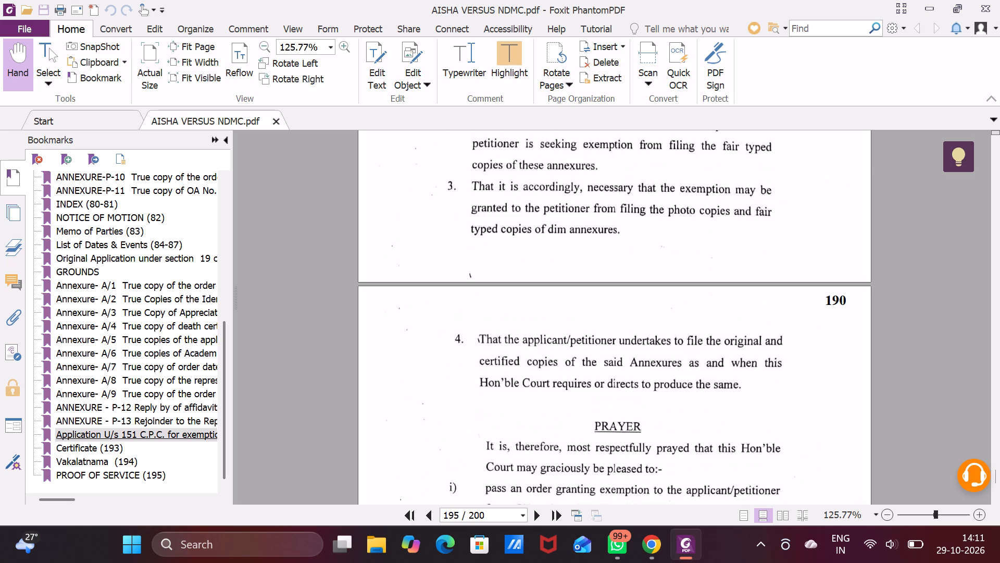
key("Up")
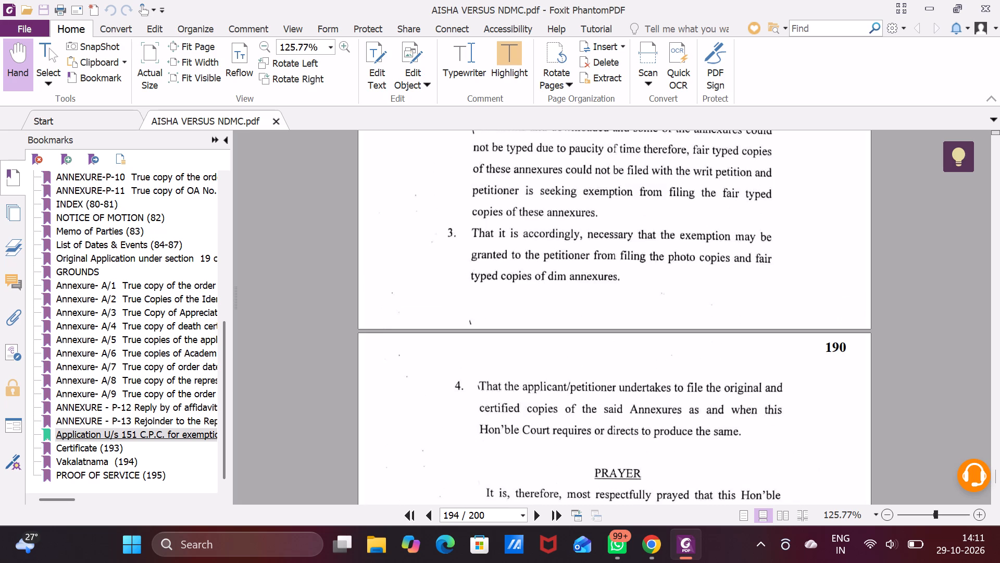
left_click(929, 7)
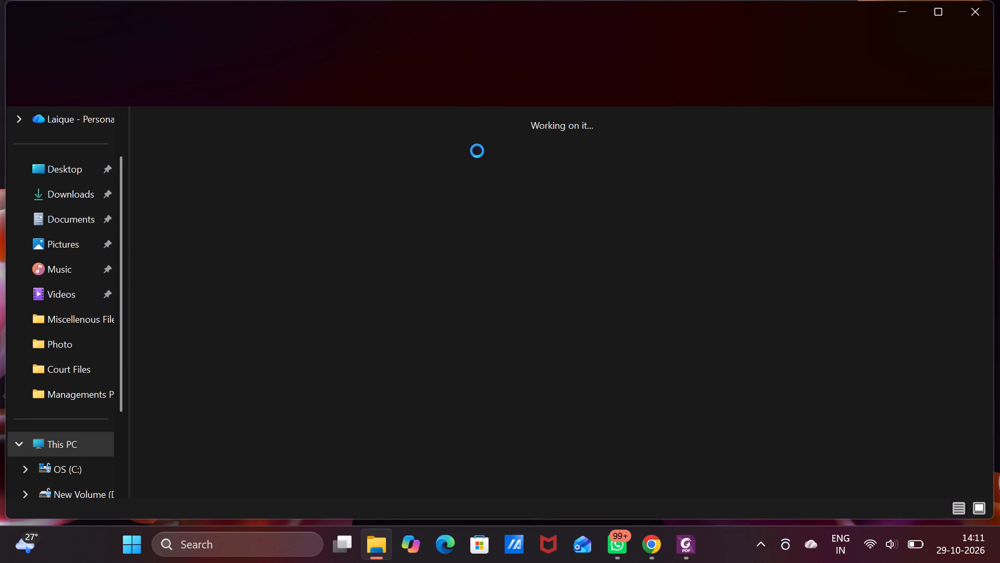
double_click(479, 147)
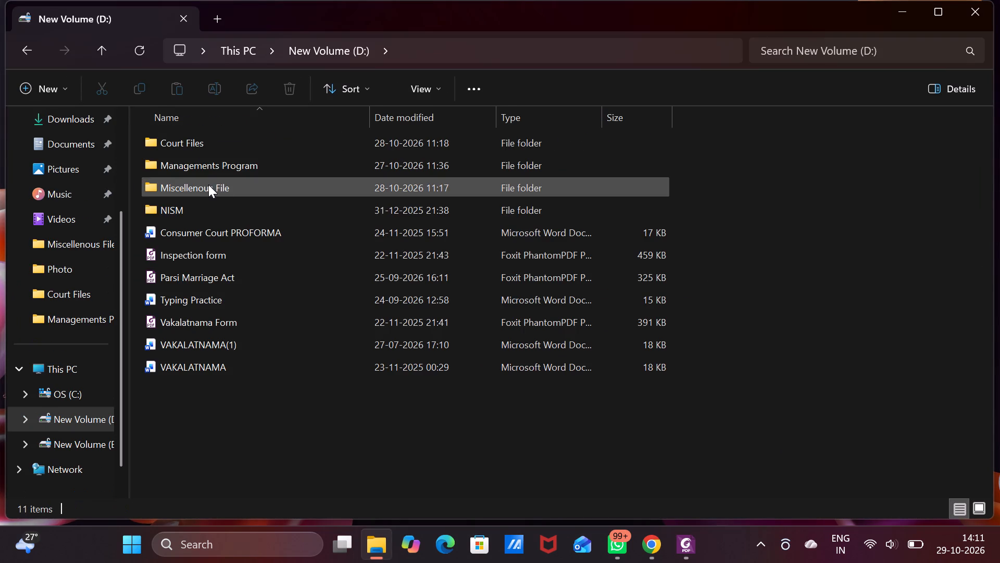
double_click(244, 144)
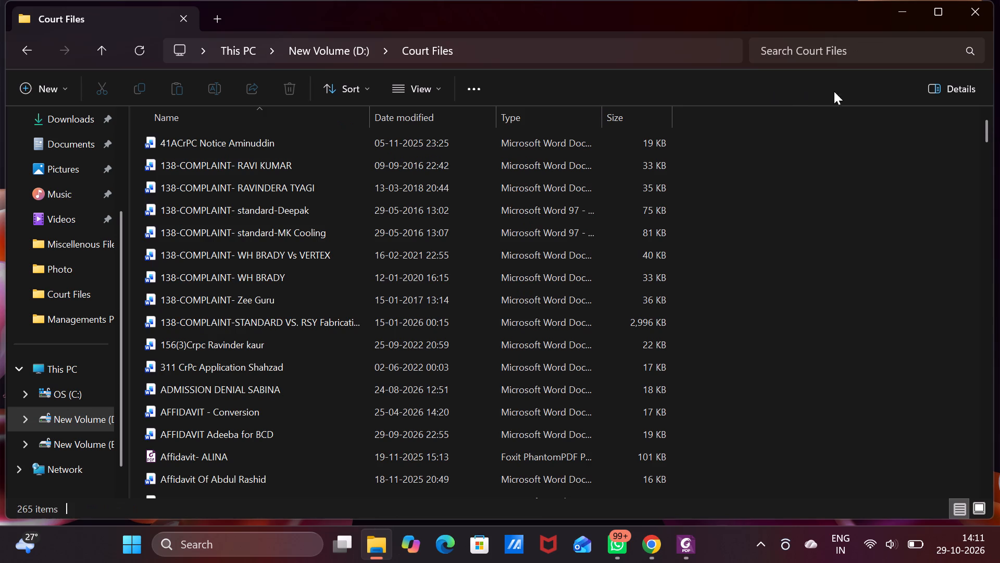
left_click(808, 57)
type("aisha")
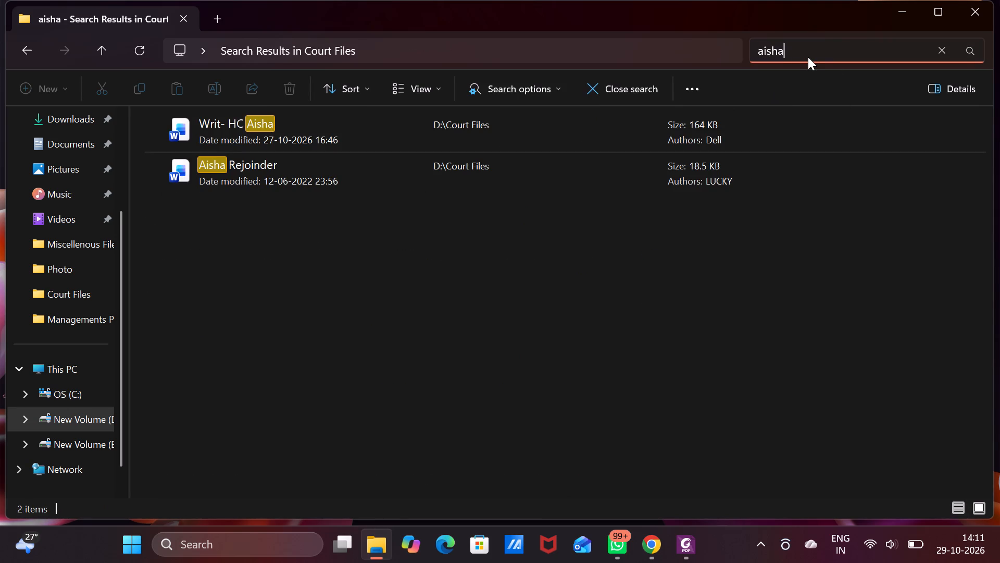
double_click(448, 139)
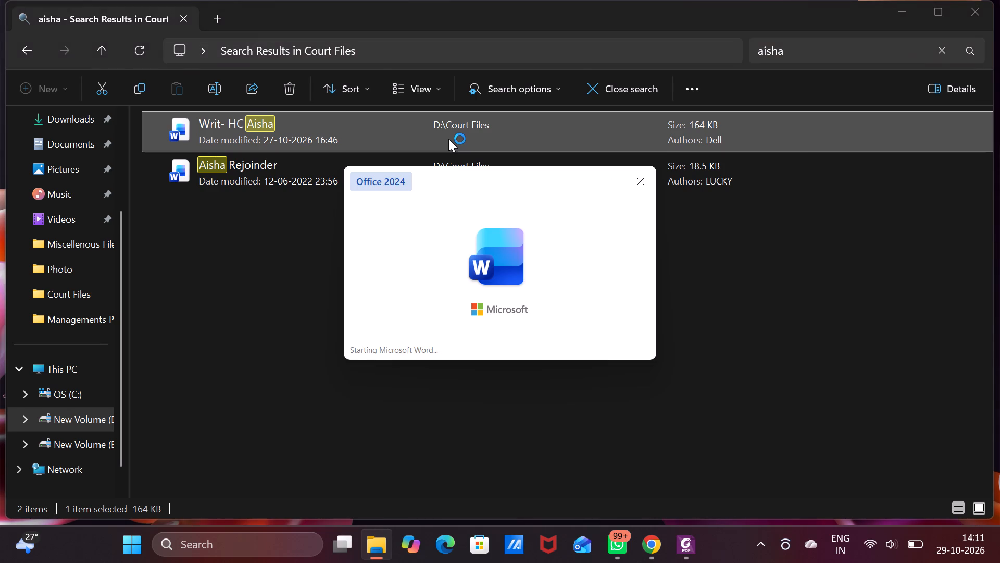
Locate the affidavit supporting the exemption application in the Word draft, checking its verification, numbered paragraphs and case heading.
key("Page_Down")
key("Page_Down")
key("Page_Down")
key("Page_Down")
key("Page_Down")
key("Page_Down")
key("Page_Down")
key("Page_Down")
key("Page_Down")
key("Page_Down")
key("Page_Down")
key("Page_Down")
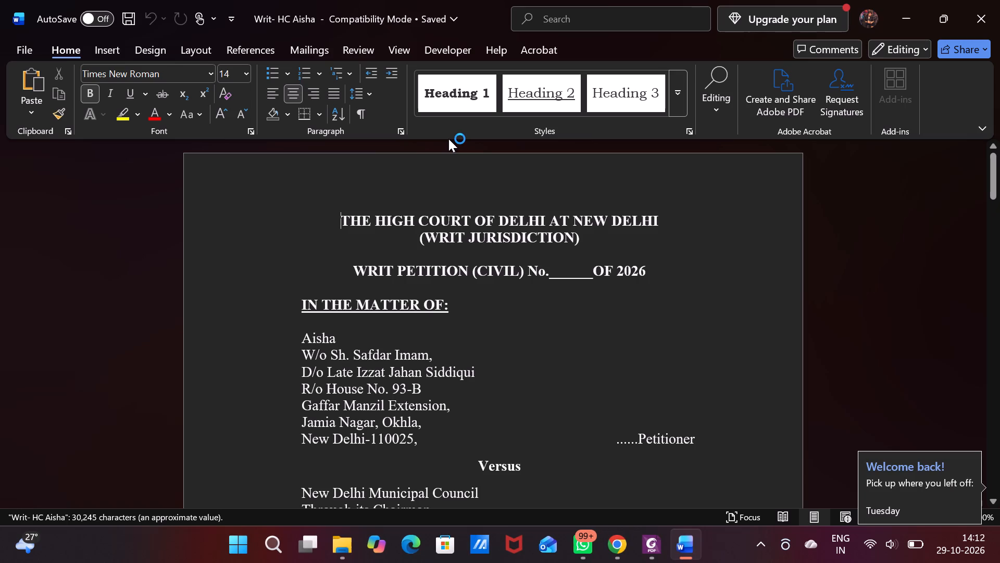
left_click(560, 303)
key("Page_Down")
key("Page_Down")
key("Page_Down")
key("Page_Down")
key("Page_Down")
key("Page_Down")
key("Page_Down")
key("Page_Down")
key("Page_Down")
key("Page_Down")
key("Page_Down")
key("Page_Down")
key("Page_Down")
key("Page_Down")
key("Page_Down")
key("Page_Down")
key("Page_Down")
key("Page_Down")
key("Page_Down")
key("Page_Down")
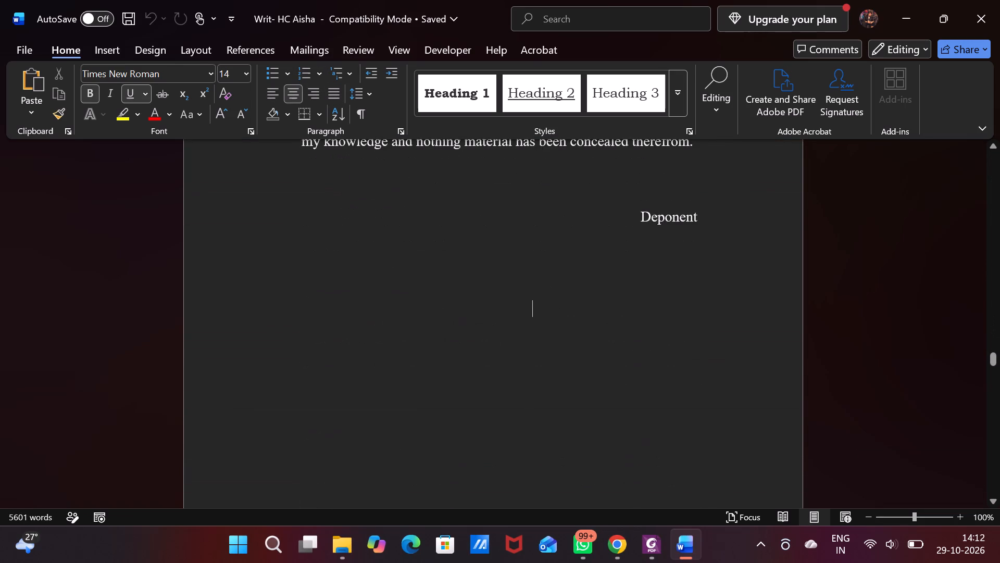
key("Up")
key("Up")
key("Up")
key("Up")
key("Up")
key("Up")
key("Up")
key("Up")
key("Up")
key("Up")
key("Up")
key("Up")
key("Up")
key("Up")
key("Up")
key("Up")
key("Up")
key("Up")
key("Up")
key("Up")
key("Up")
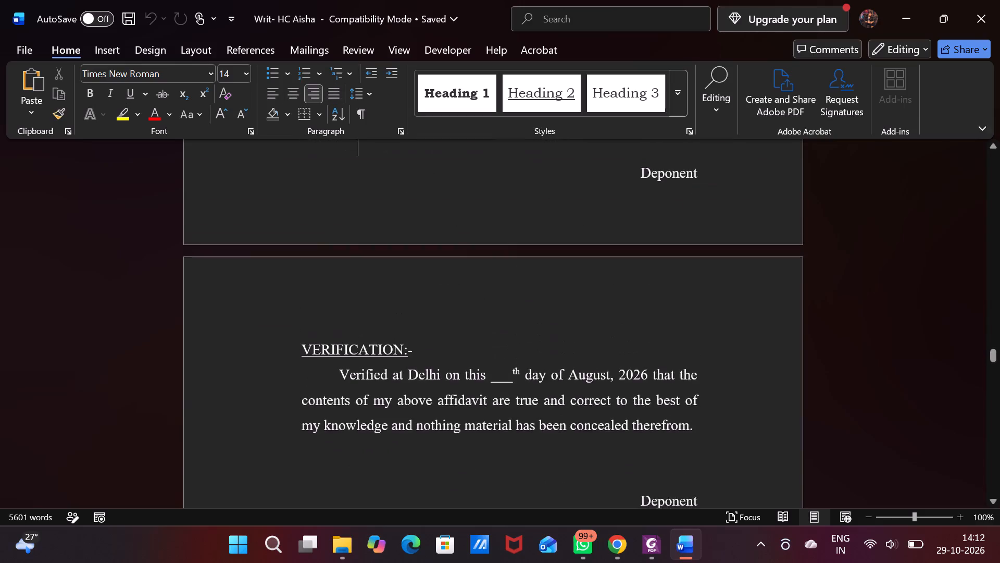
key("Up")
key("Up")
key("Up")
key("Up")
key("Up")
key("Up")
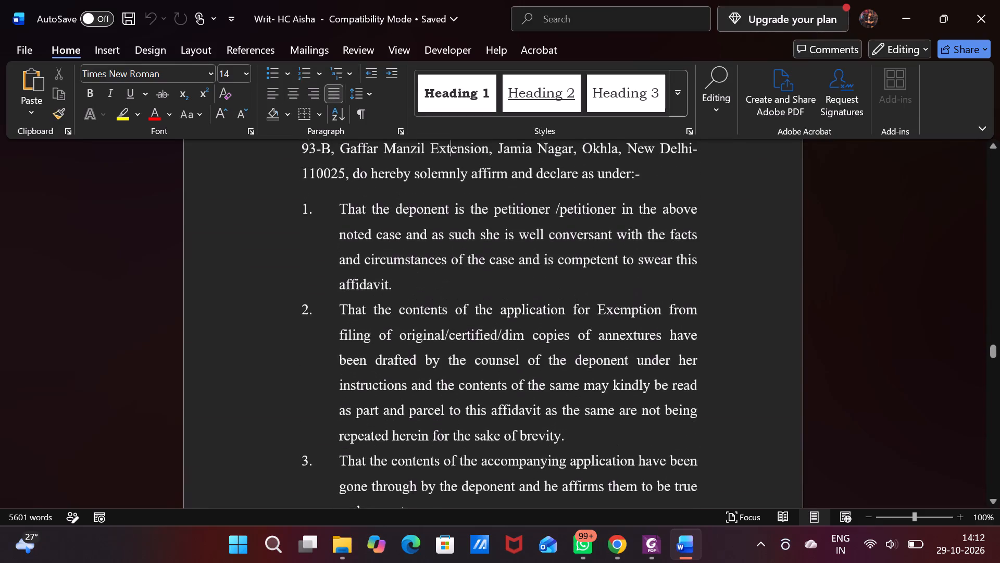
key("Up")
key("Up")
key("Up")
key("Up")
key("Up")
key("Up")
key("Up")
key("Up")
key("Up")
key("Up")
key("Up")
key("Up")
key("Up")
key("Up")
key("Up")
key("Up")
key("Up")
key("Up")
key("Up")
key("Up")
key("Up")
key("Up")
key("Up")
key("Up")
key("Up")
key("Up")
key("Up")
key("Up")
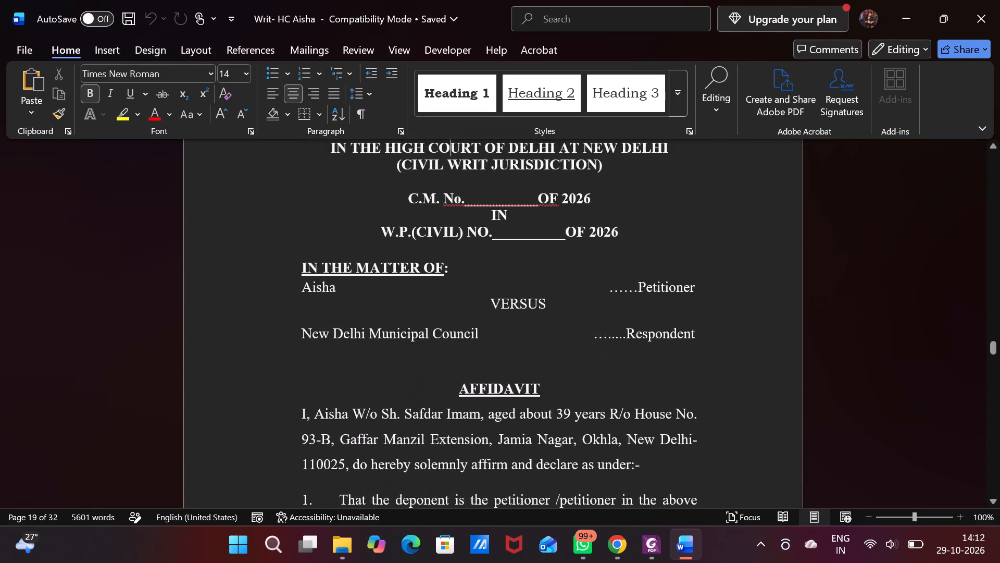
Go back past the exemption application's signature block to its prayer and examine the clauses at 130% zoom.
key("Up")
key("Up")
key("Up")
key("Up")
key("Up")
key("Up")
key("Up")
key("Up")
key("Up")
key("Up")
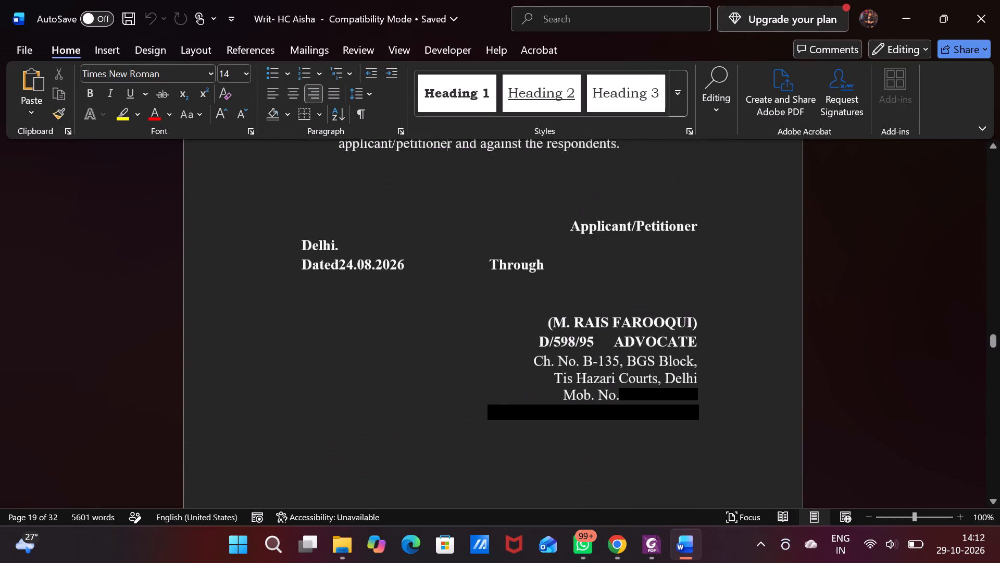
key("Up")
key("Up")
key("Up")
key("Up")
key("Up")
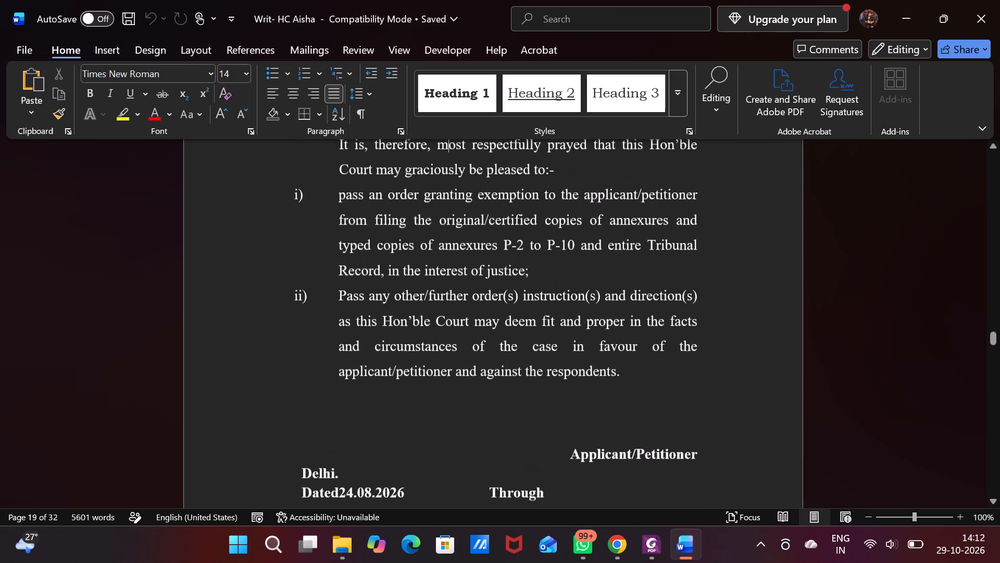
key("Up")
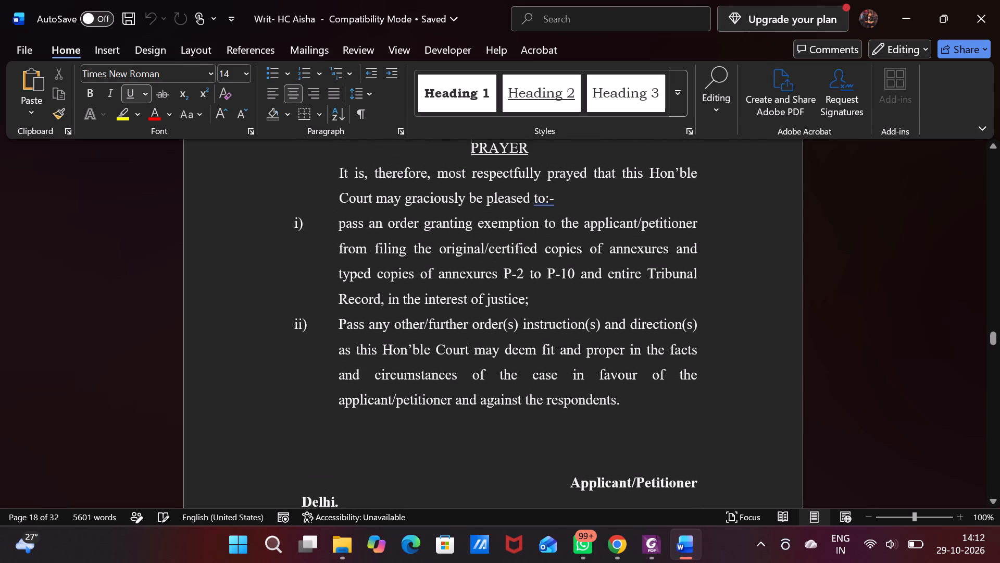
scroll(640, 263, "up", 2)
scroll(598, 284, "up", 3, "ctrl")
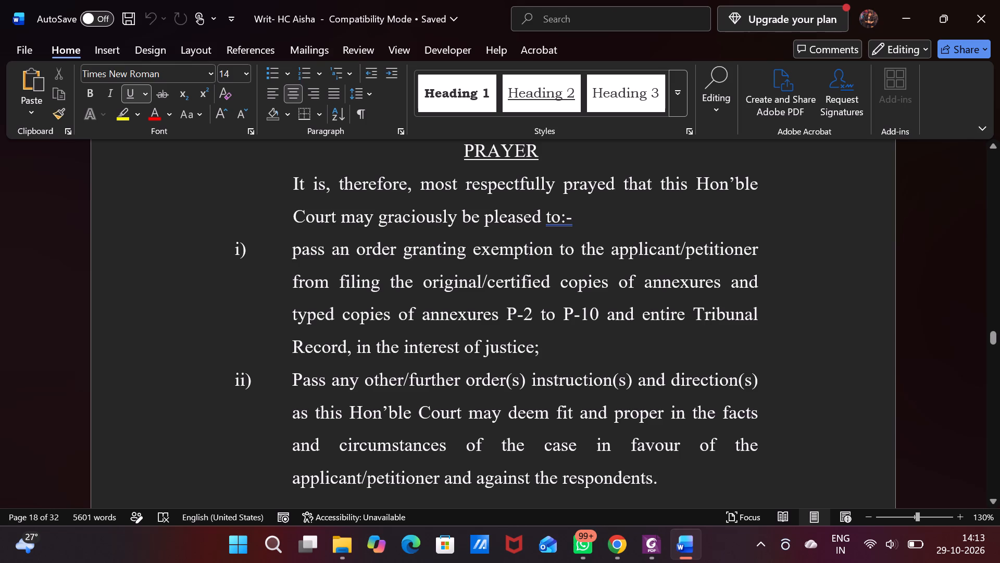
Replace "entire" with "complete" before "Tribunal Record" in prayer clause i) and save the document.
double_click(664, 315)
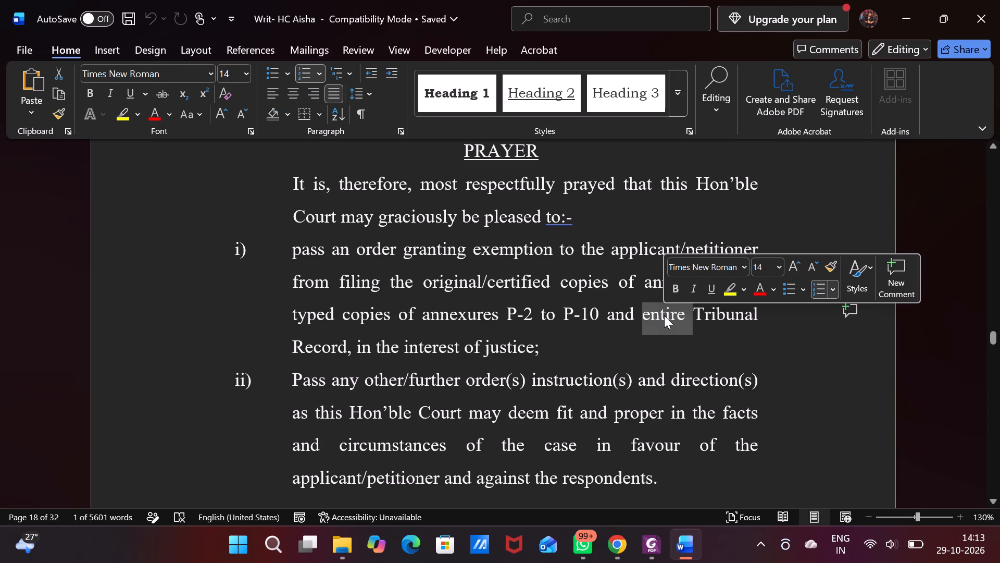
key("c")
type("omple")
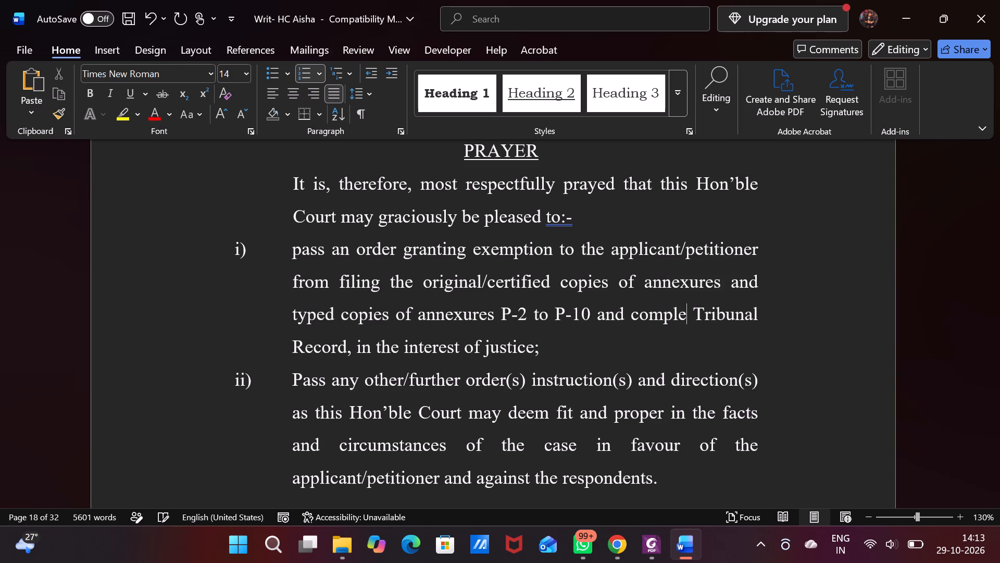
key("t")
key("e")
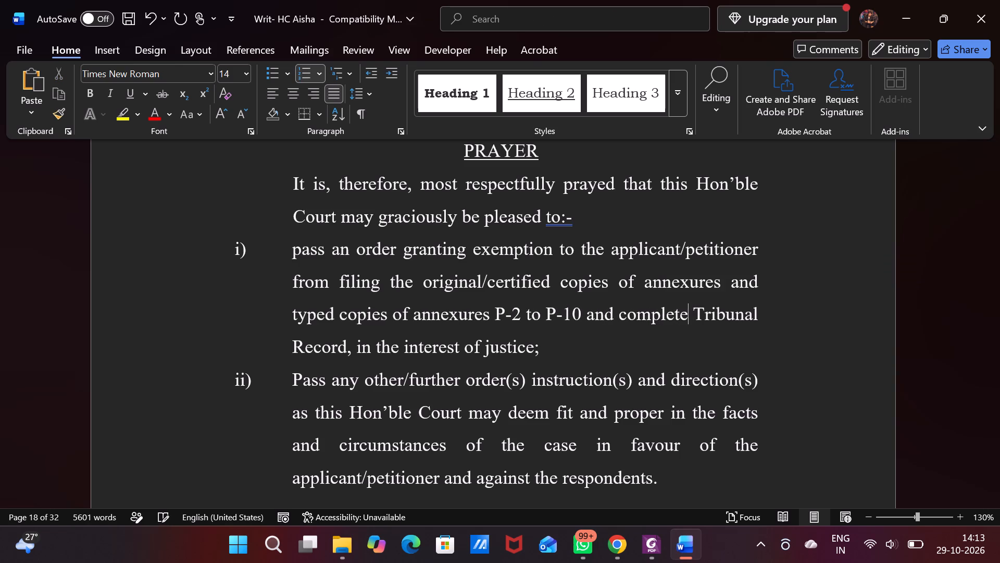
key("space")
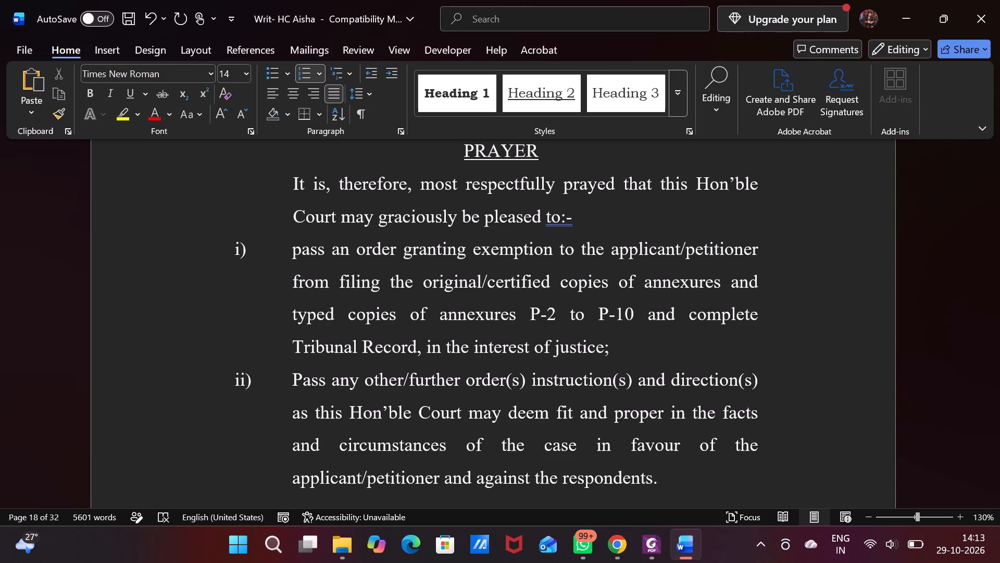
key("Delete")
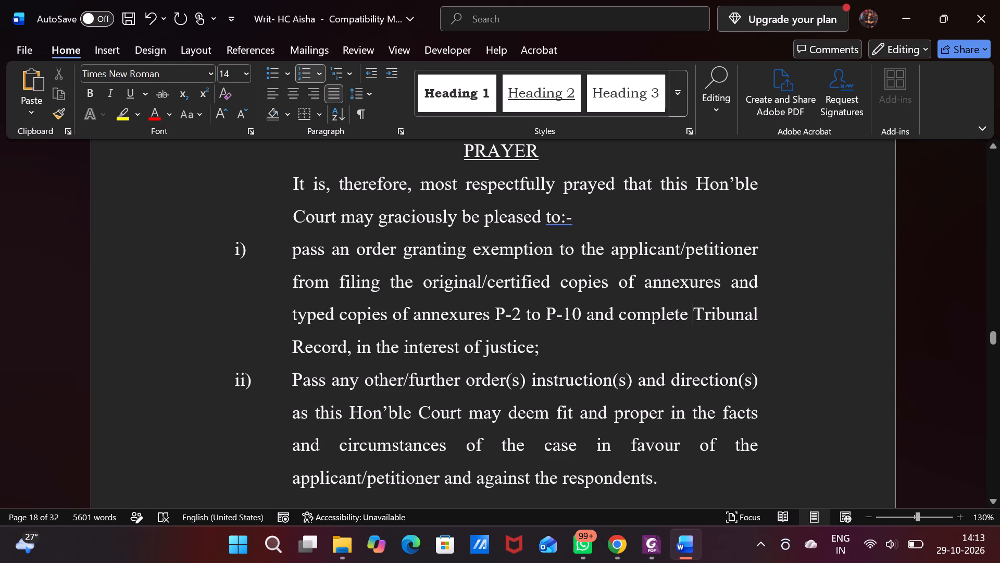
key("ctrl+s")
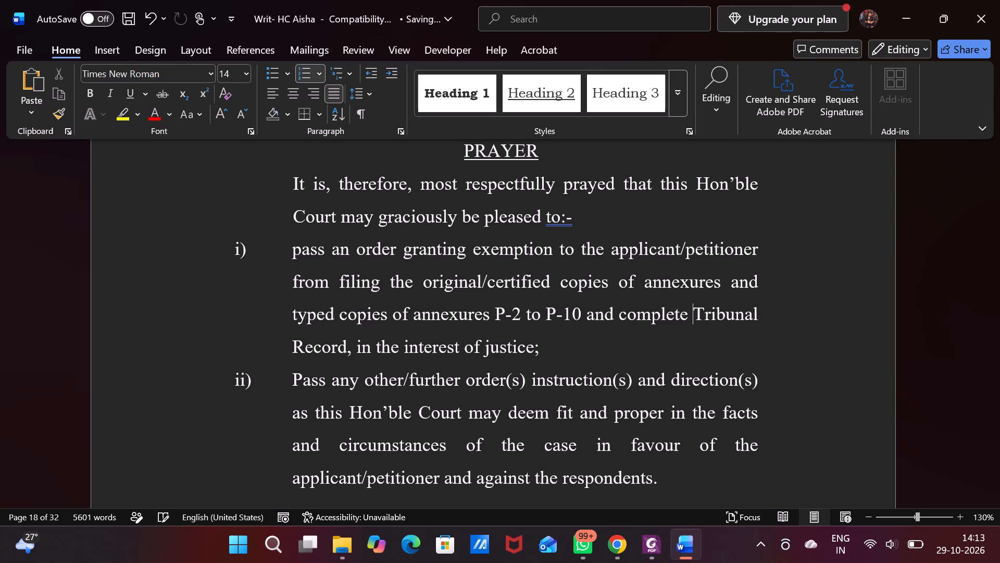
Examine paragraphs 4, 3 and 2 of the exemption application for their wording on the annexures and the exemption sought.
key("Up")
key("Up")
key("Up")
key("Up")
key("Up")
key("Up")
key("Up")
key("Up")
key("Up")
key("Up")
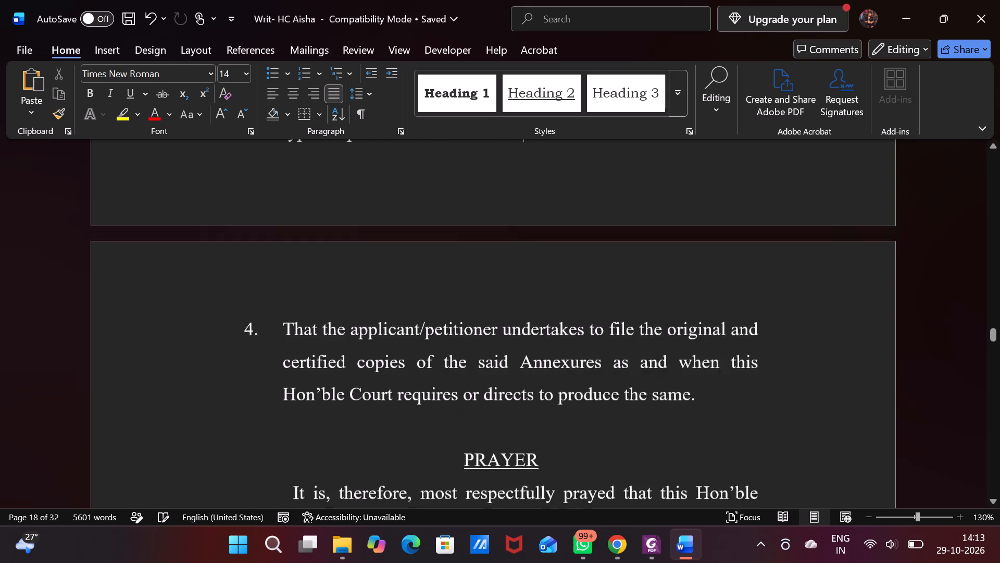
key("Up")
key("Up")
key("Up")
key("Up")
key("Up")
key("Up")
key("Up")
key("Up")
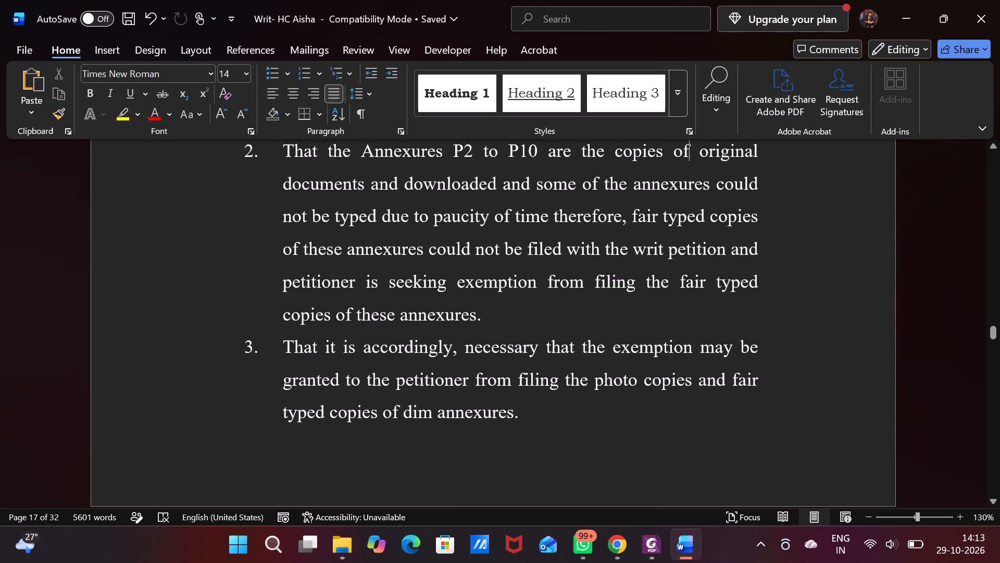
Examine paragraphs 2 and 3 of the exemption application for where the tribunal record exemption should be pleaded.
key("Down")
key("Down")
key("Down")
key("Down")
key("Down")
key("Down")
left_click(533, 217)
key("Down")
Replace "ENTIRE" with "COMPLETE" in capitals before "TRIBUNAL RECORD" in the exemption application's heading and save the document.
key("Up")
key("Up")
key("Up")
key("Up")
key("Up")
key("Up")
key("Up")
key("Up")
key("Up")
key("Up")
key("Up")
key("Up")
key("Up")
key("Up")
key("Up")
key("Up")
key("Up")
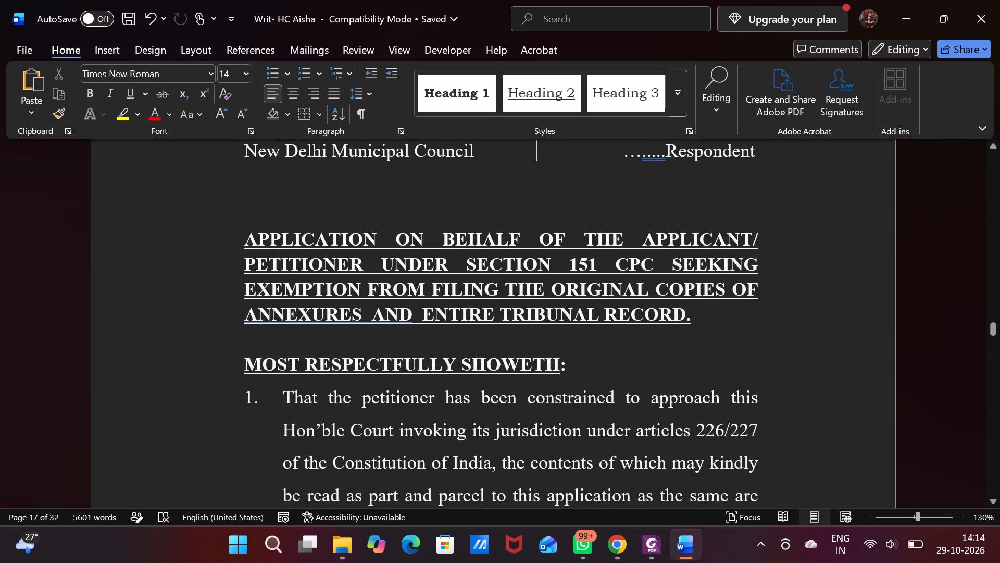
double_click(470, 320)
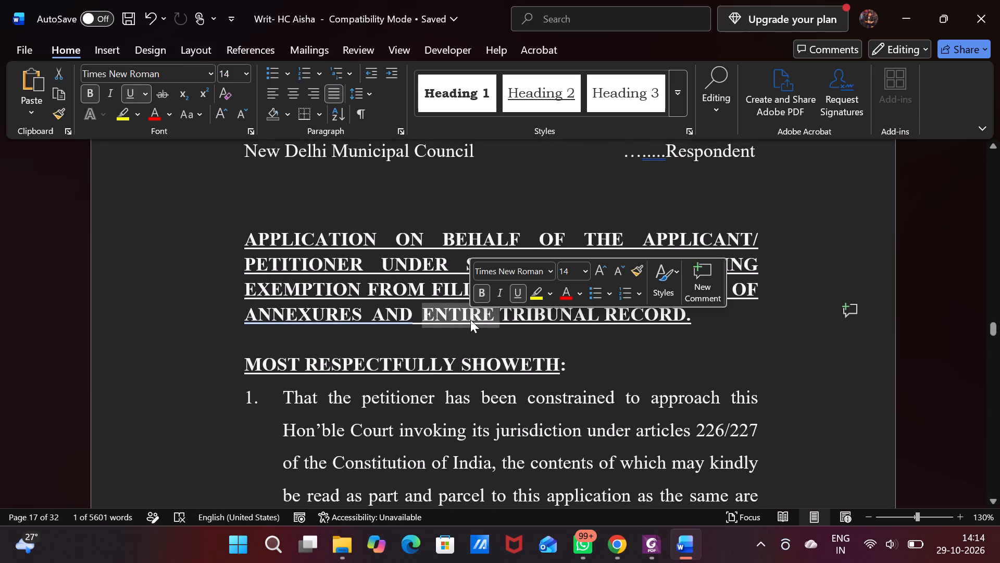
key("c")
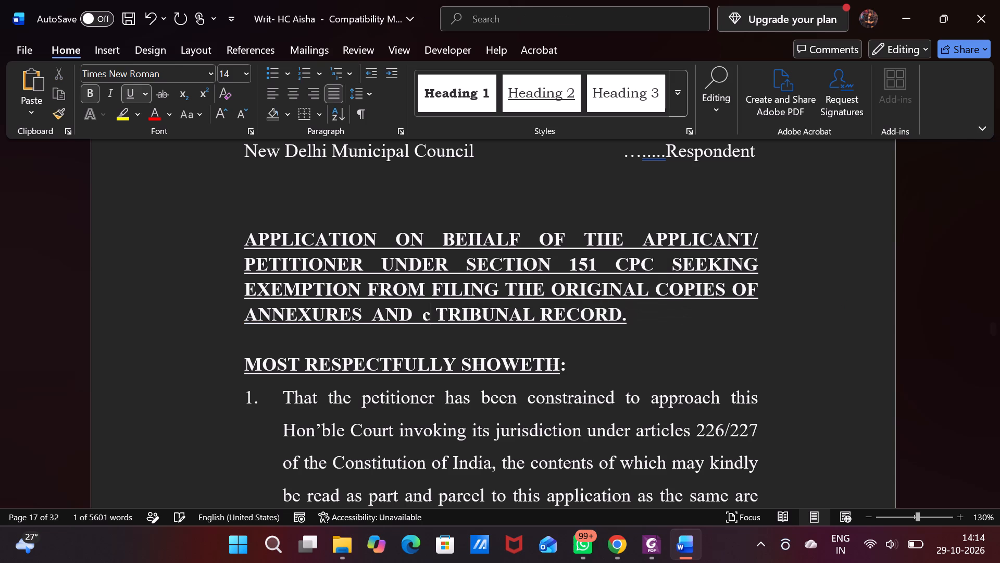
type("omplete")
key("space")
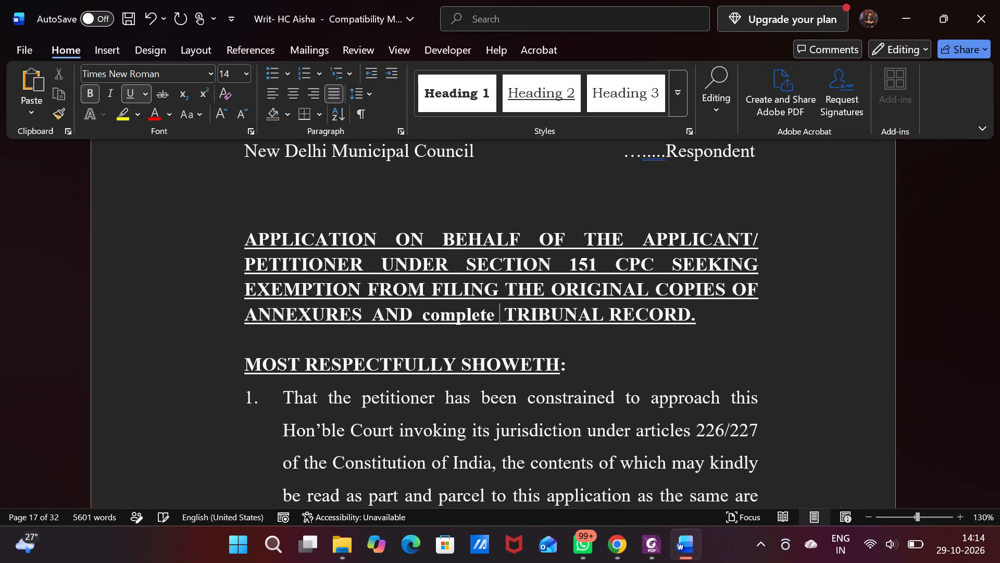
key("BackSpace")
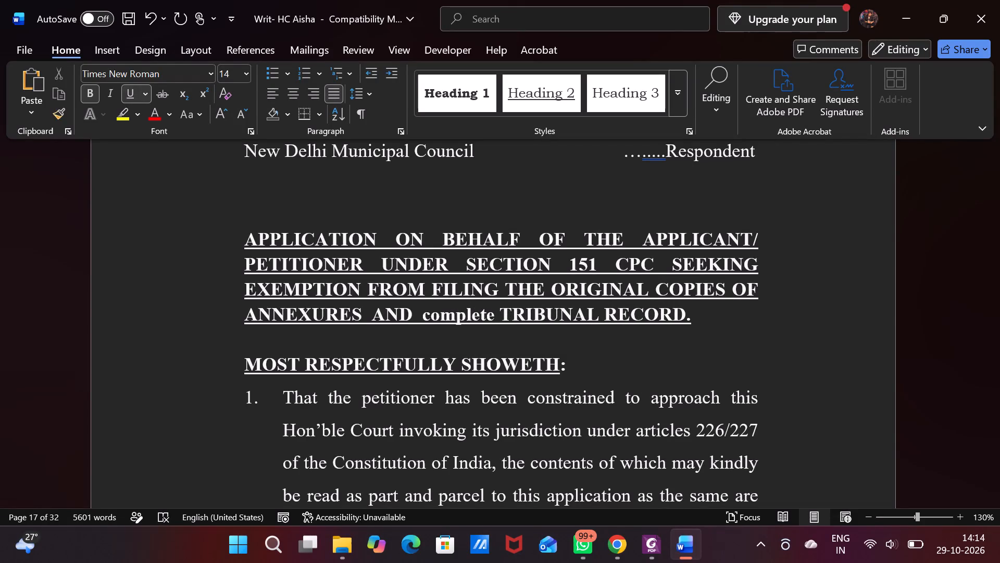
key("shift+F3")
key("shift+F3")
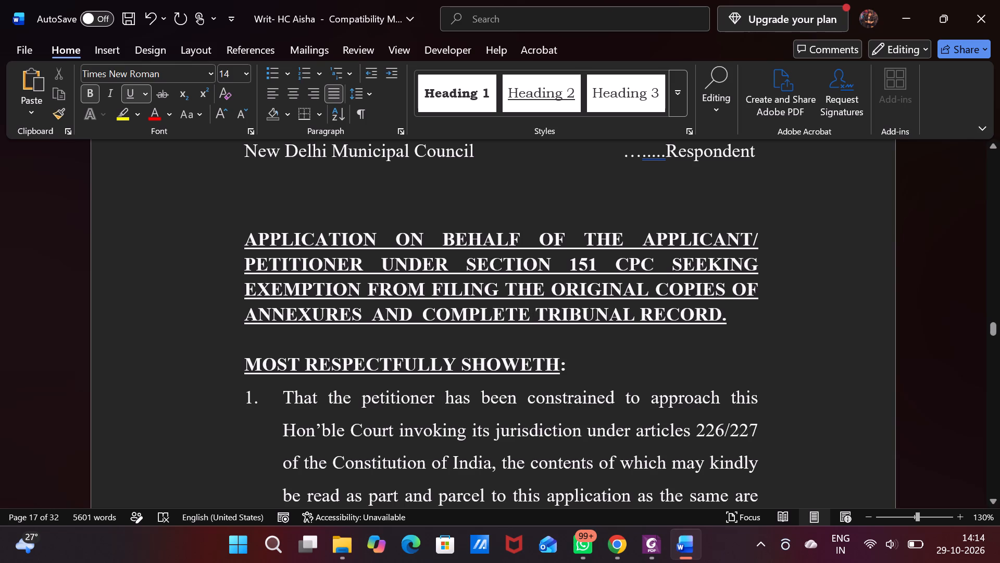
key("ctrl+s")
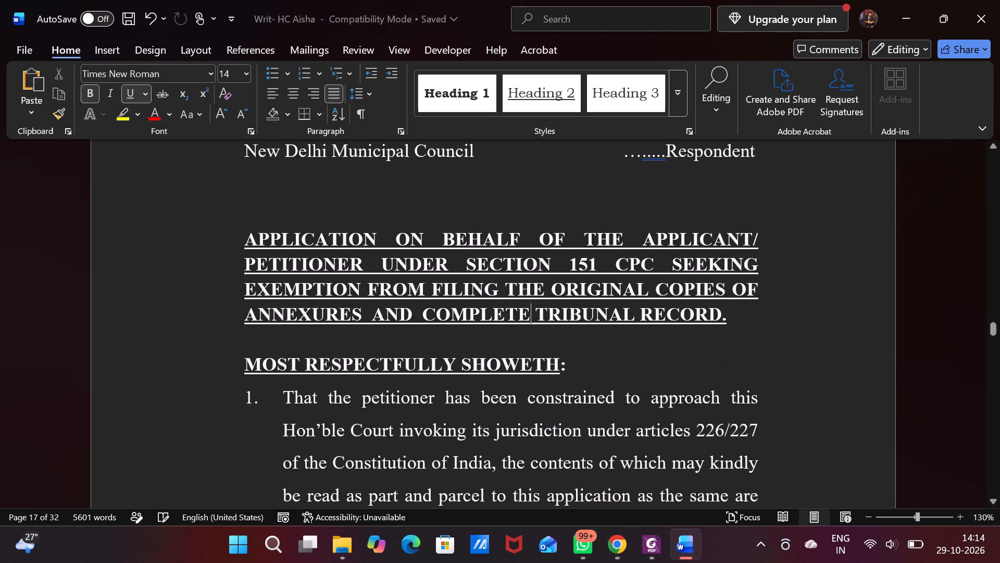
Add at the end of paragraph 2: "However, it is also to submit that the applicant/petitioner has filed relevant record of Tribunal".
key("Down")
key("Down")
key("Down")
key("Down")
key("Down")
key("Down")
key("Down")
key("Down")
key("Down")
key("Down")
key("Down")
key("Down")
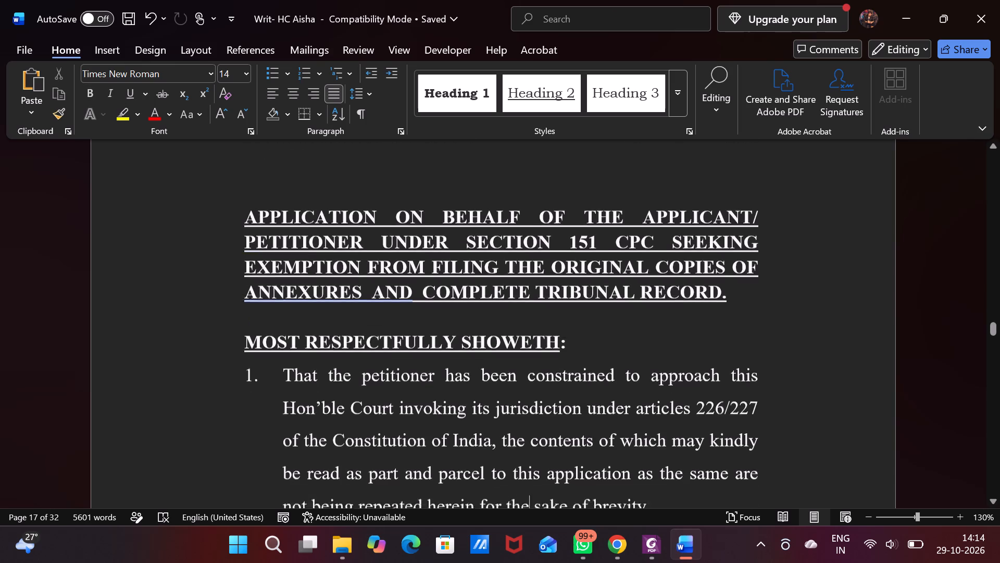
key("Down")
key("Down")
key("Down")
key("Down")
key("Down")
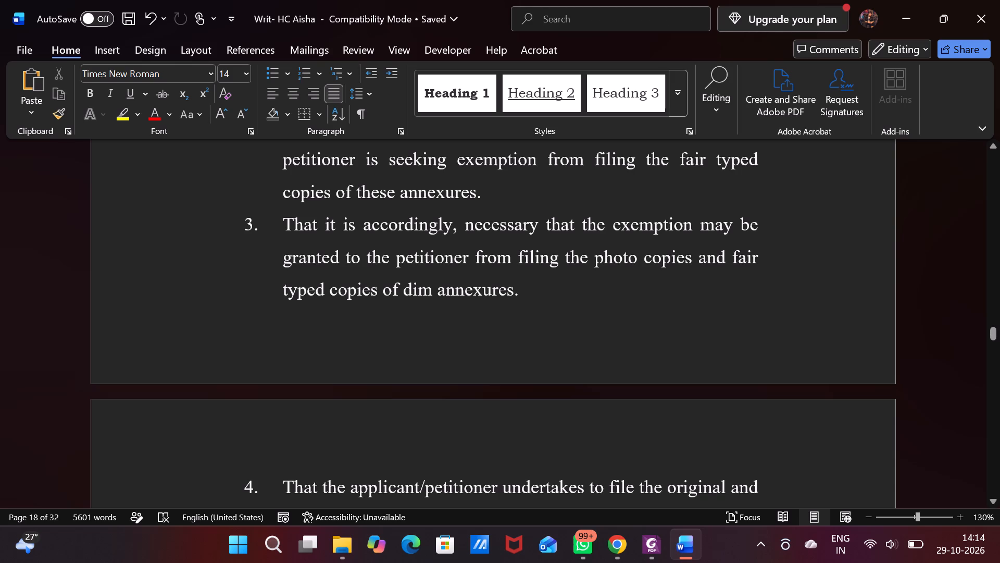
left_click(507, 198)
type("however")
type(", it is also th")
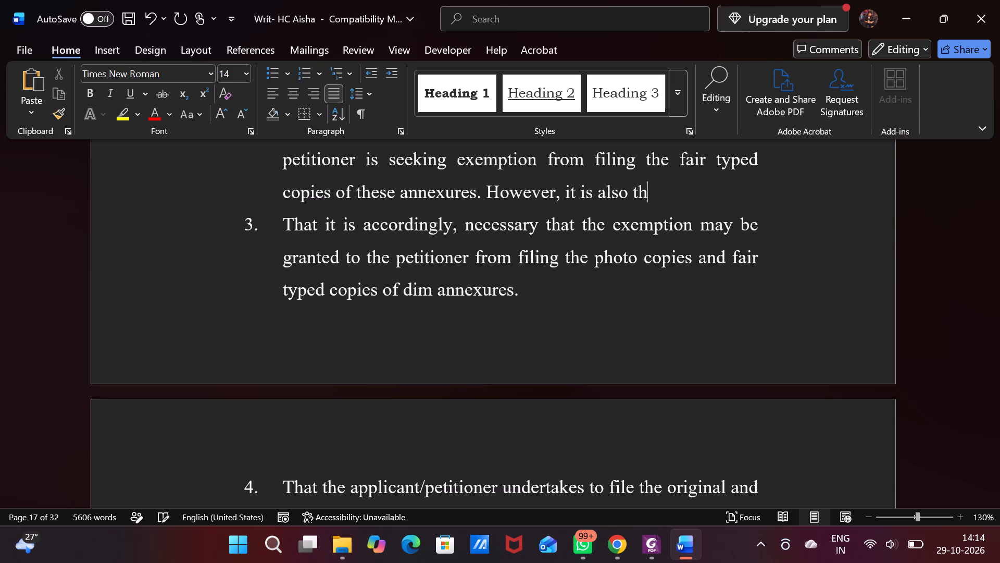
key("equal")
type("o")
key("space")
key("BackSpace")
key("BackSpace")
key("BackSpace")
key("BackSpace")
type("o submi")
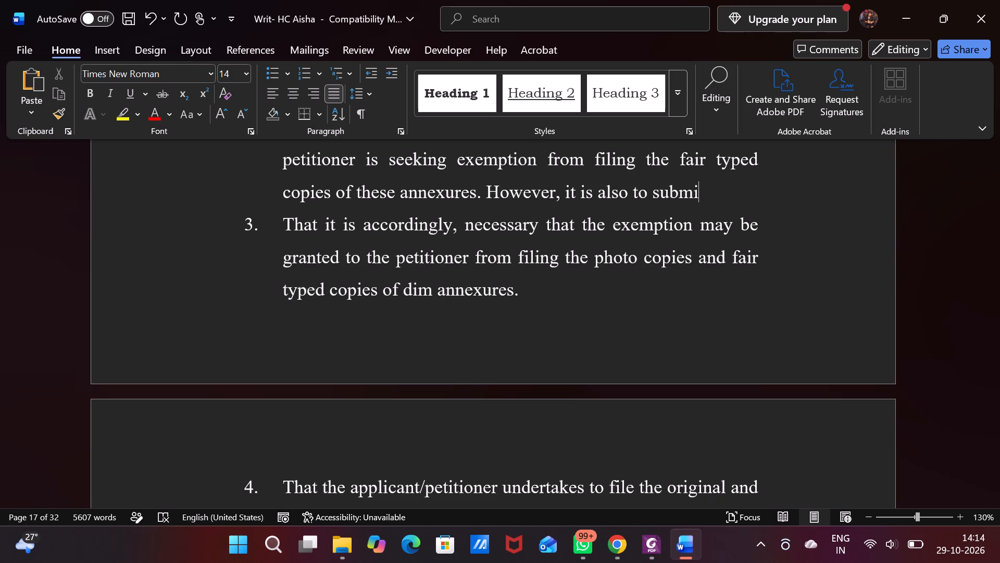
type("t")
key("space")
type("that")
key("space")
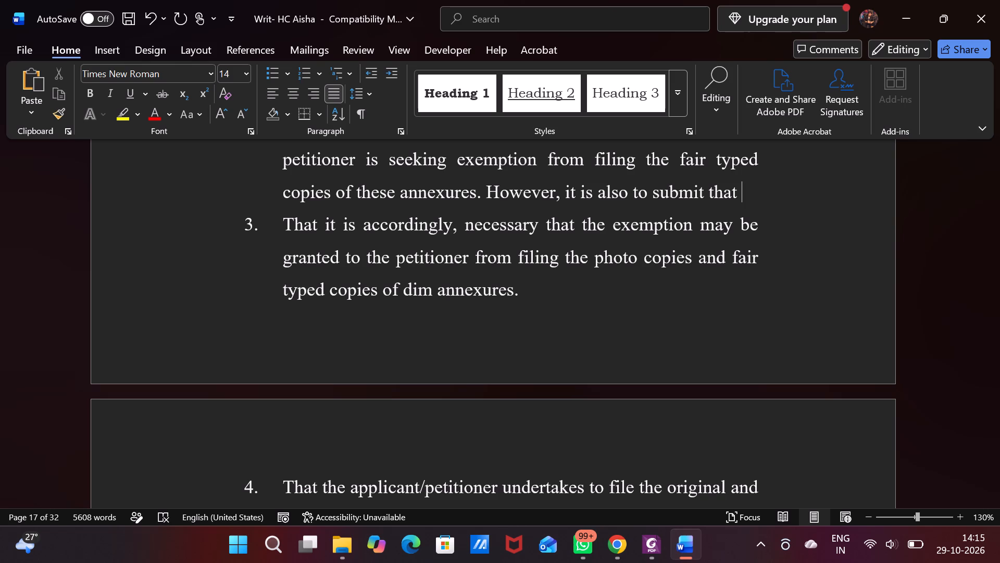
type("the applicant/petitioner has")
key("space")
type("filed relevant reco")
key("r")
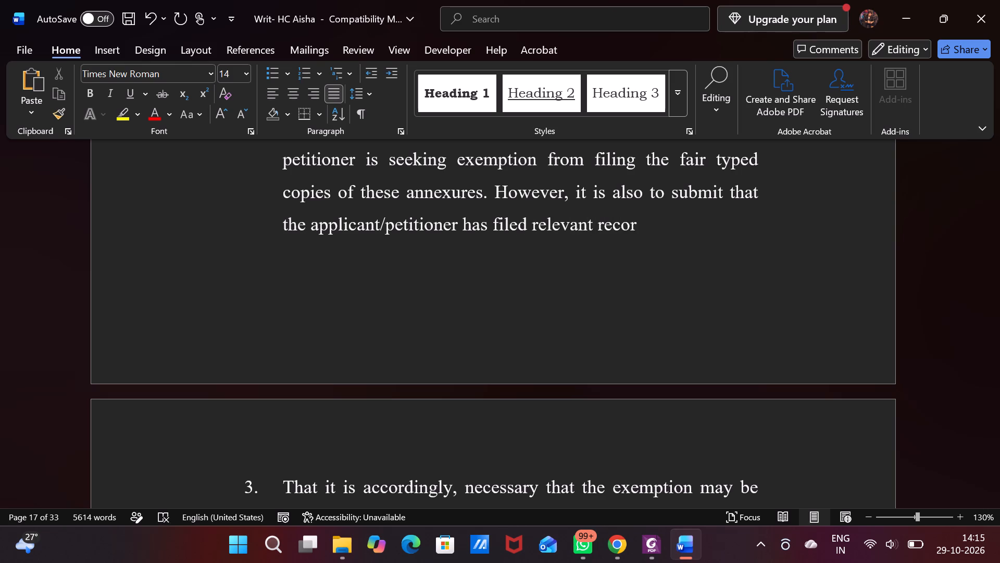
type("d o")
type("f")
key("space")
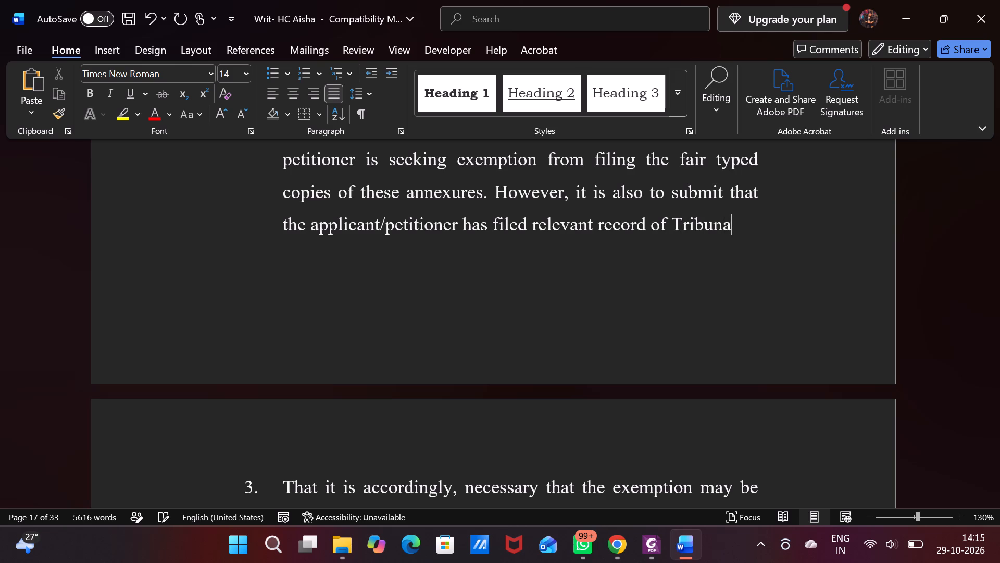
Complete paragraph 2's new sentence with "hence, seeks exemption to file complete record of Ld. Tribunal." and save the document.
type("hence")
key("space")
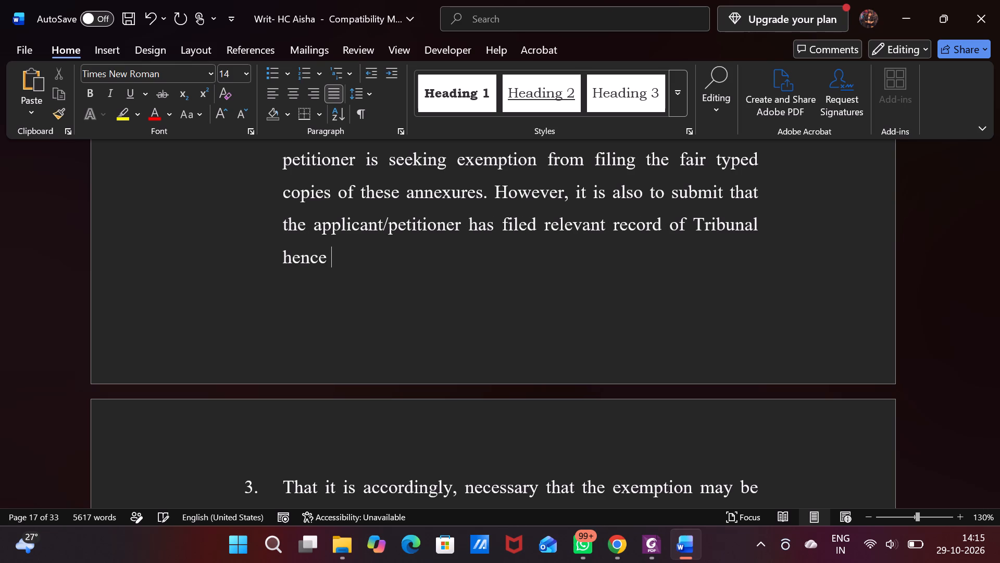
key("BackSpace")
type(", s")
type("eeks")
key("space")
type("exemption to file complete")
key("space")
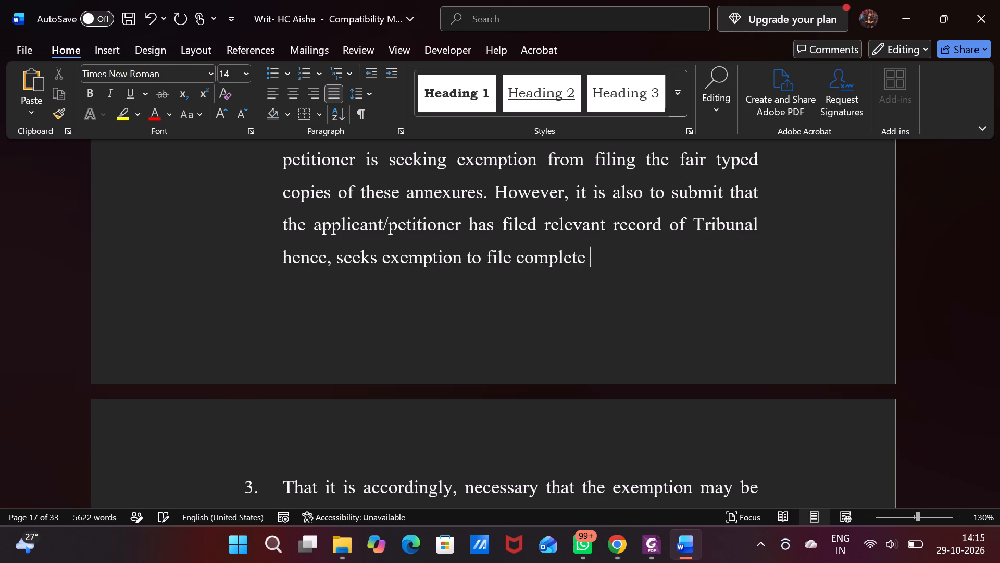
key("c")
key("BackSpace")
type("rec")
key("o")
type("rd of")
key("space")
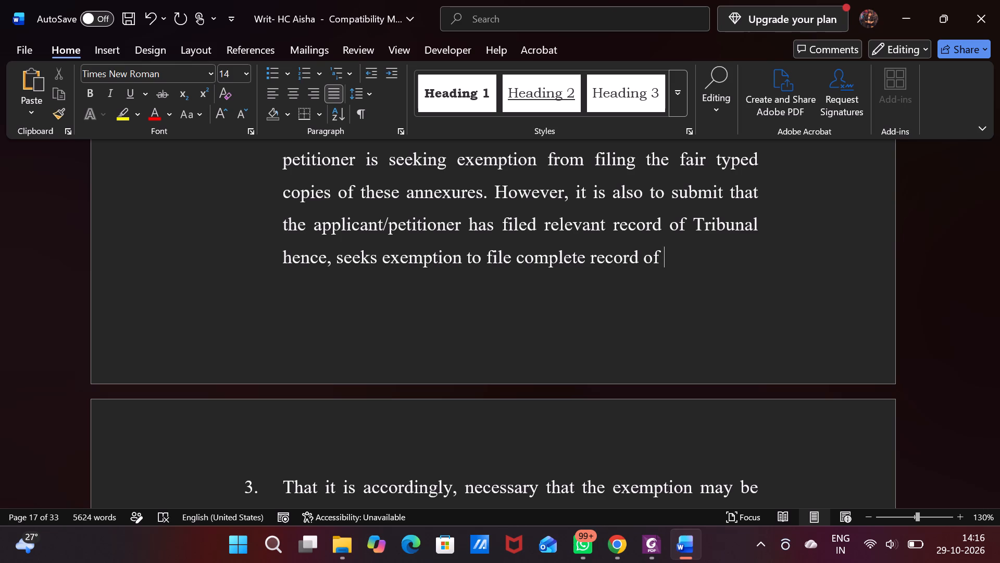
type("d.")
key("space")
type("ibunal")
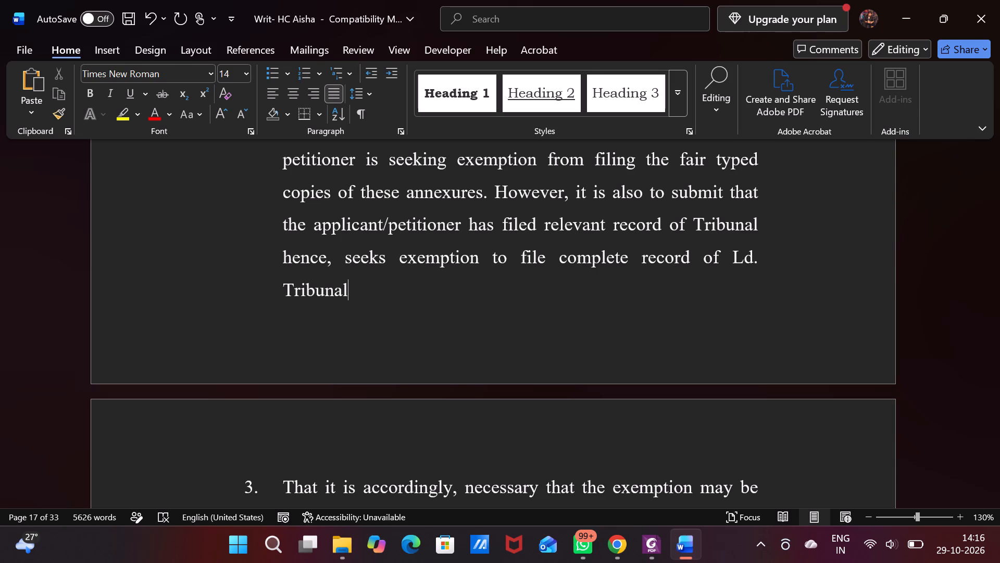
key("period")
key("ctrl+s")
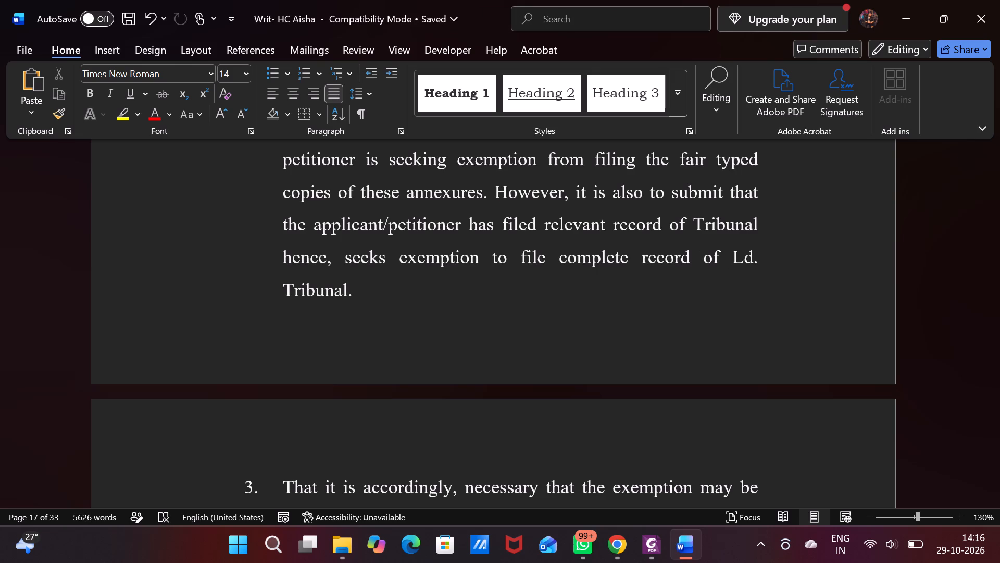
Review the rest of the exemption application from paragraph 3 through the prayer and signature block to the following page.
key("Down")
key("Down")
key("Down")
key("Down")
key("Down")
key("Down")
key("Down")
key("Down")
key("Down")
key("Down")
key("Down")
key("Down")
key("Down")
key("Down")
key("Down")
key("Down")
key("Down")
key("Down")
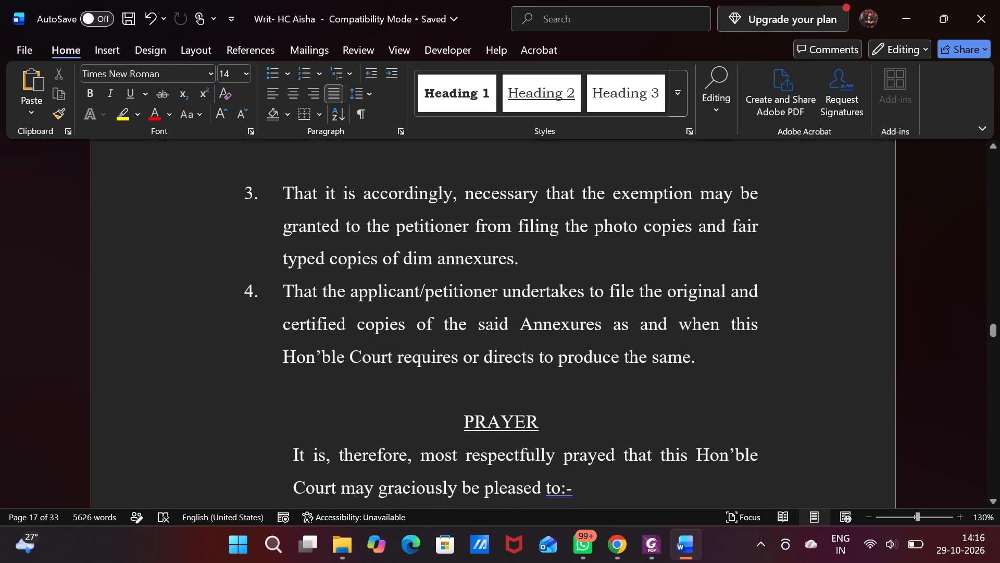
key("Down")
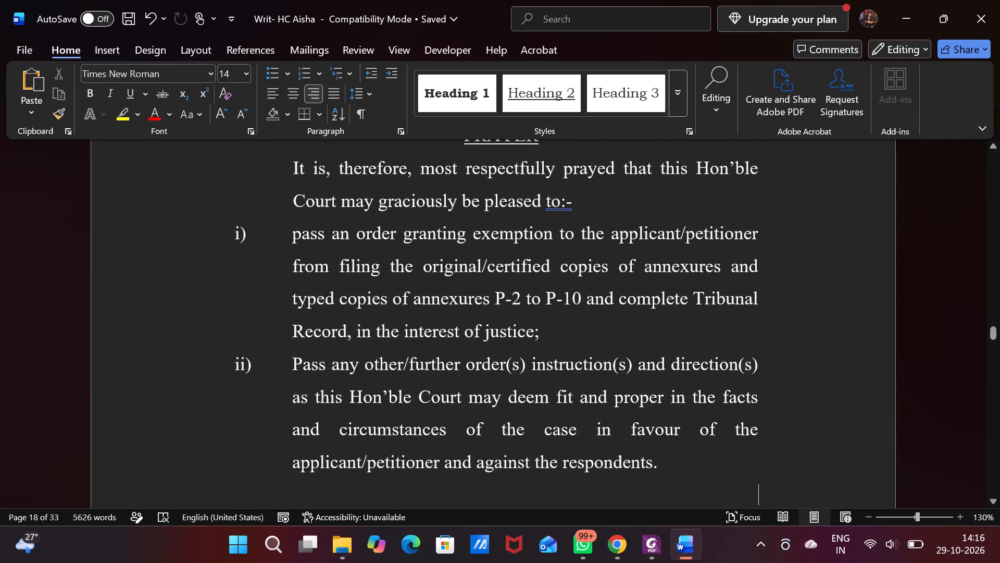
key("Down")
key("Down")
key("Down")
key("Down")
key("Down")
key("Down")
key("Down")
key("Down")
key("Down")
key("Down")
key("Down")
key("Down")
key("Down")
key("Down")
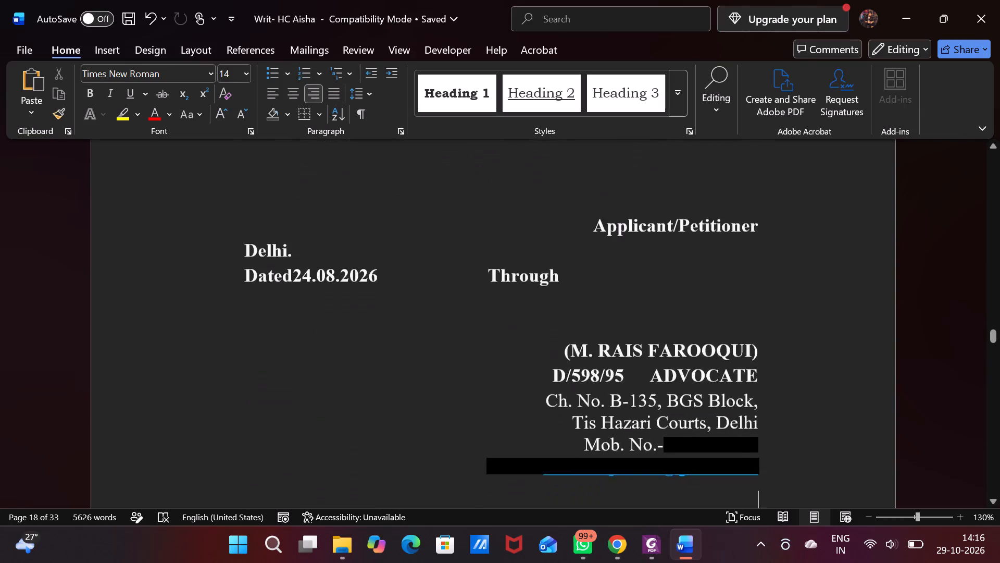
key("Down")
key("Down")
key("Down")
key("Down")
key("Up")
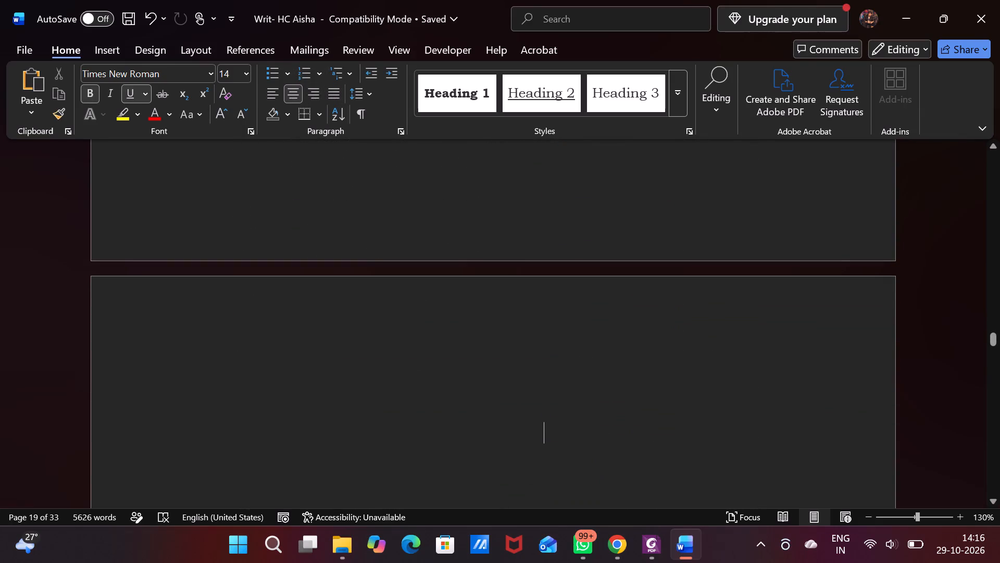
Delete the blank lines above the "IN THE HIGH COURT OF DELHI AT NEW DELHI" heading on page 19 and save the document.
key("Up")
key("Up")
key("shift+Down")
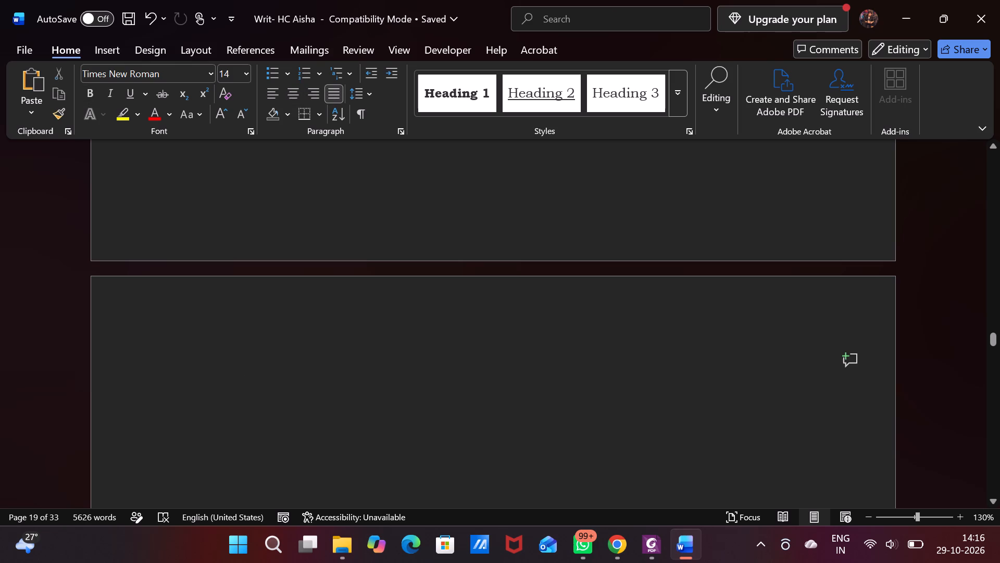
key("shift+Down")
key("shift+Down")
key("shift+Down")
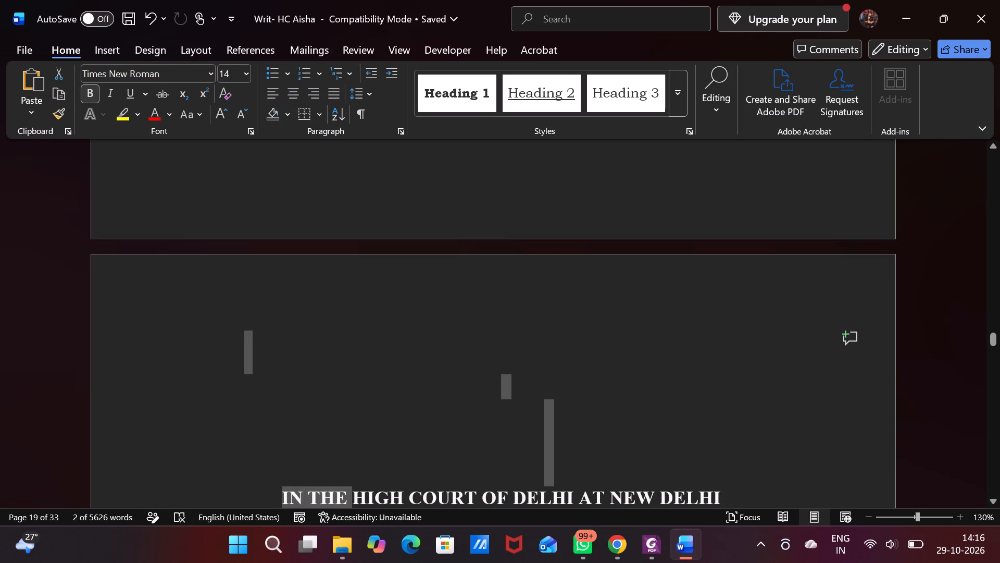
key("shift+Up")
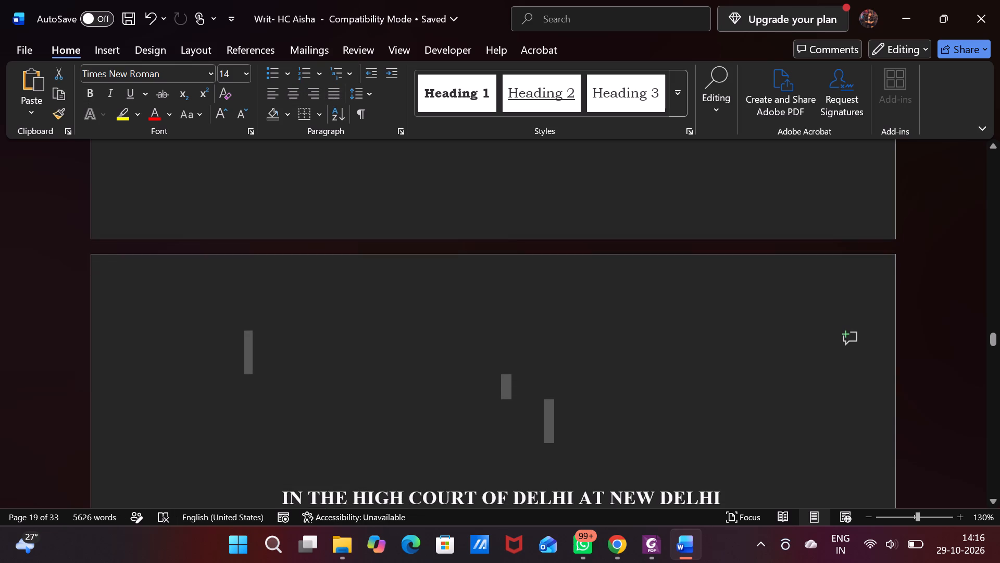
key("Delete")
key("Delete")
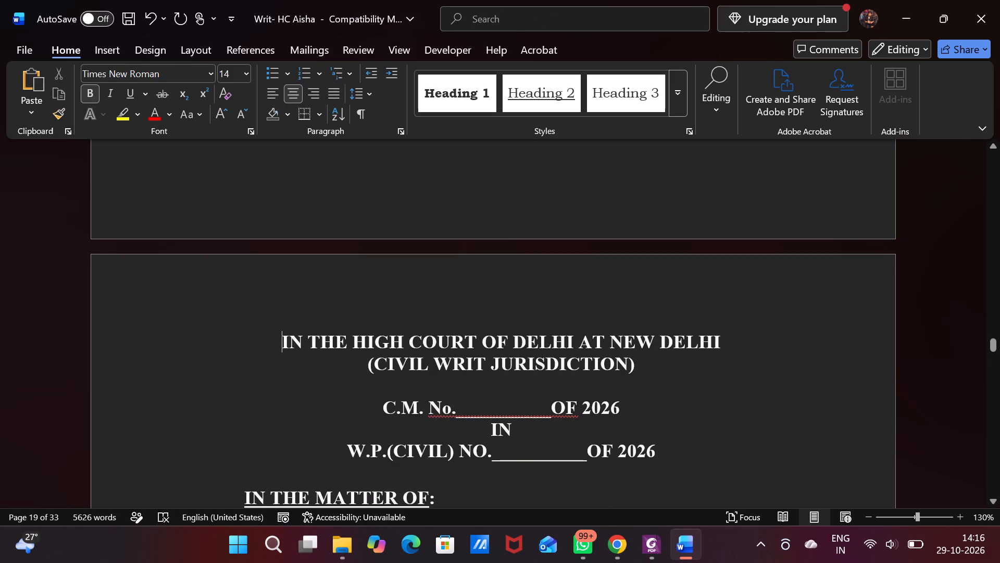
key("ctrl+s")
Review the preceding exemption application page from its signature block back up to the PRAYER heading.
key("Up")
key("Up")
key("Up")
key("Up")
key("Up")
key("Up")
key("Up")
key("Up")
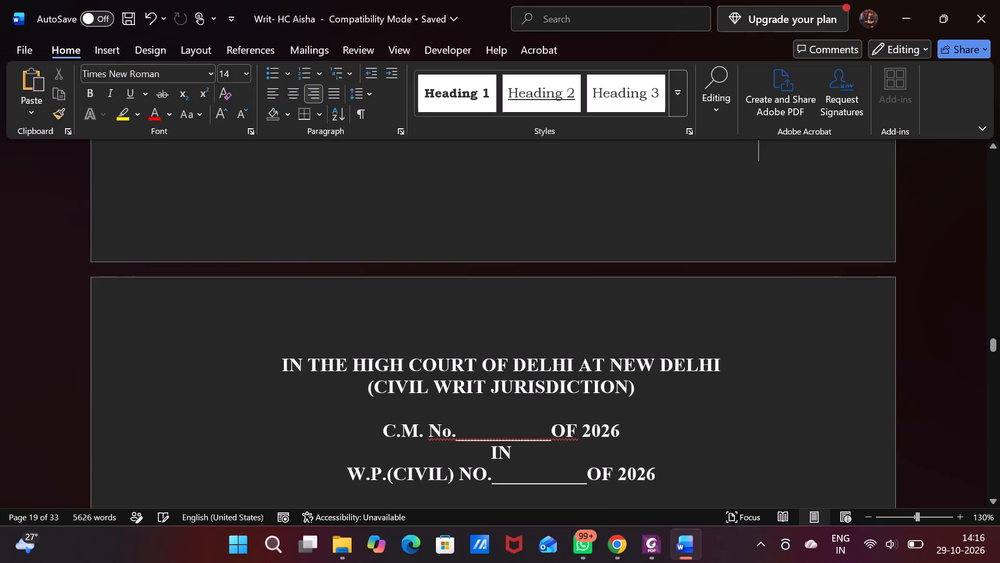
key("Up")
key("Up")
key("Up")
key("Up")
key("Up")
key("Up")
key("Up")
key("Up")
key("Up")
key("Up")
key("Up")
key("Up")
key("Up")
key("Up")
key("Up")
key("Up")
key("Up")
key("Up")
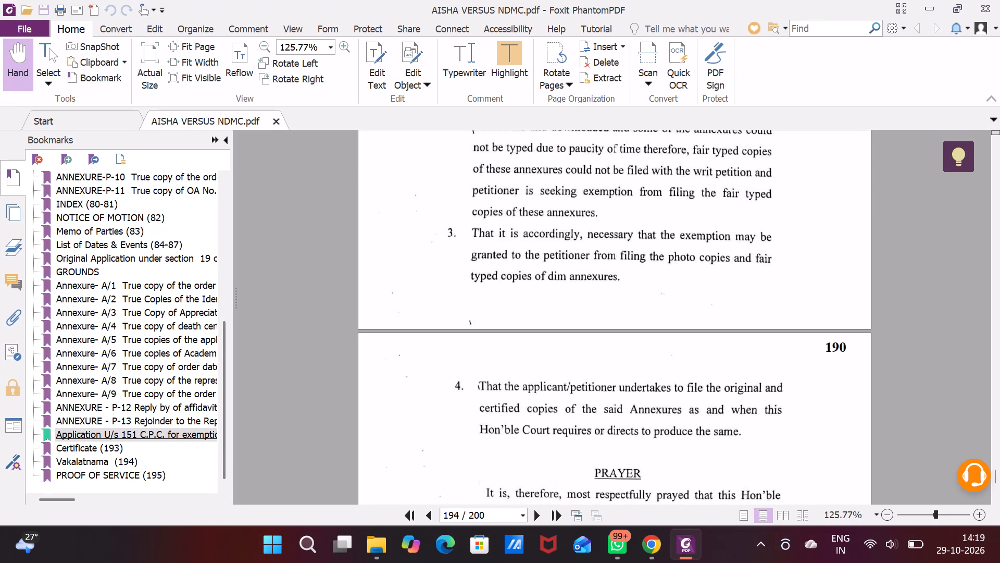
key("Down")
key("Down")
key("Down")
key("Down")
key("Down")
key("Down")
key("Down")
key("Down")
key("Down")
key("Down")
key("Down")
key("Down")
key("Down")
key("Down")
key("Down")
Read back through the filed exemption application from the prayer up to its Section 151 CPC heading.
key("Up")
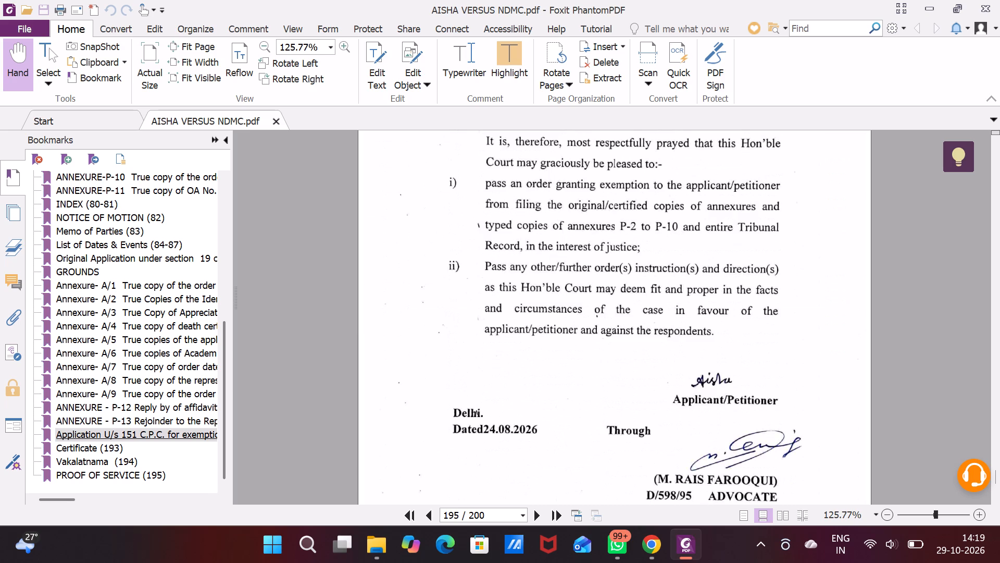
key("Up")
key("Up")
key("Up")
key("Up")
key("Up")
key("Up")
key("Up")
key("Up")
key("Up")
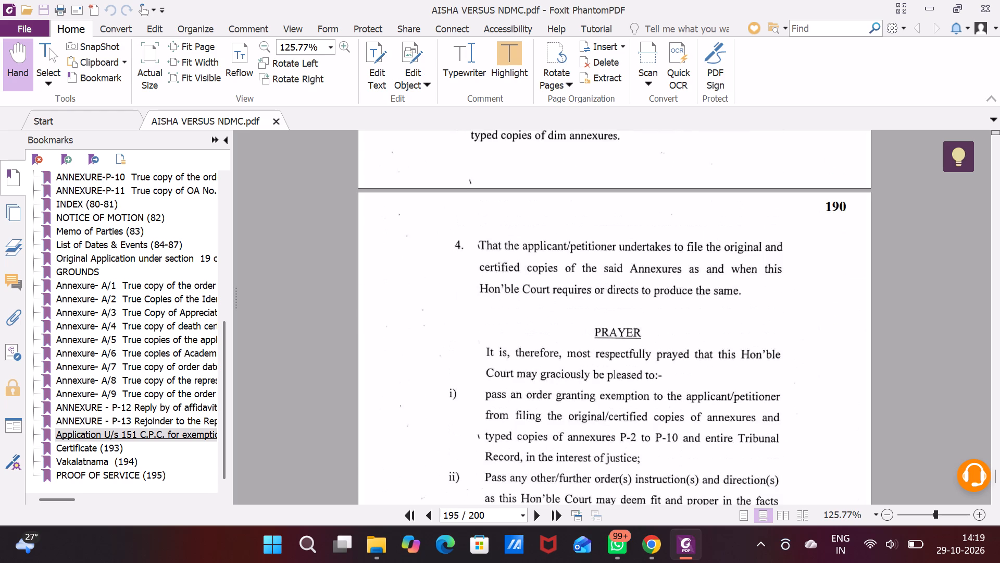
key("Up")
key("Up")
key("Up")
key("Up")
key("Up")
key("Up")
key("Up")
key("Up")
key("Up")
key("Up")
key("Up")
key("Up")
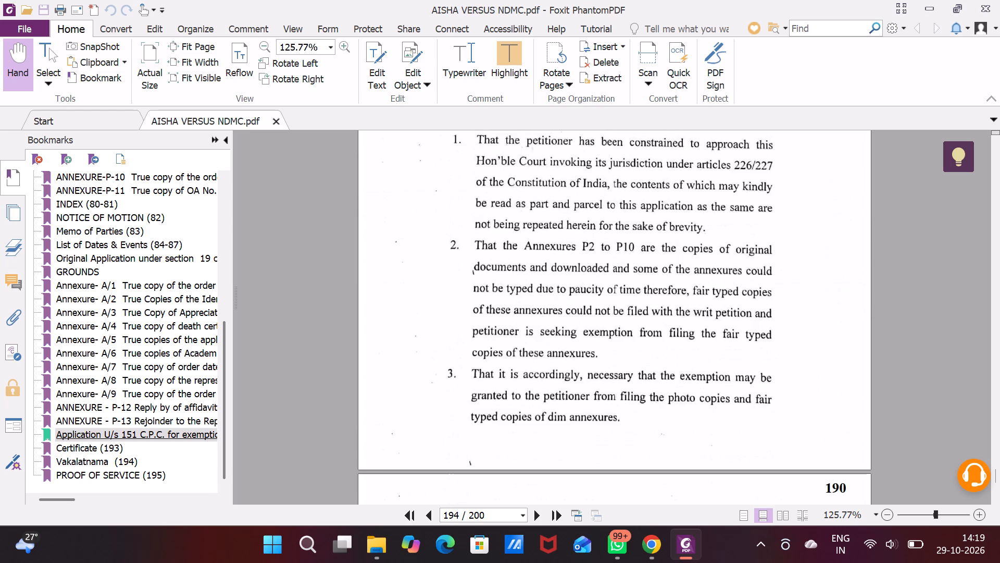
key("Up")
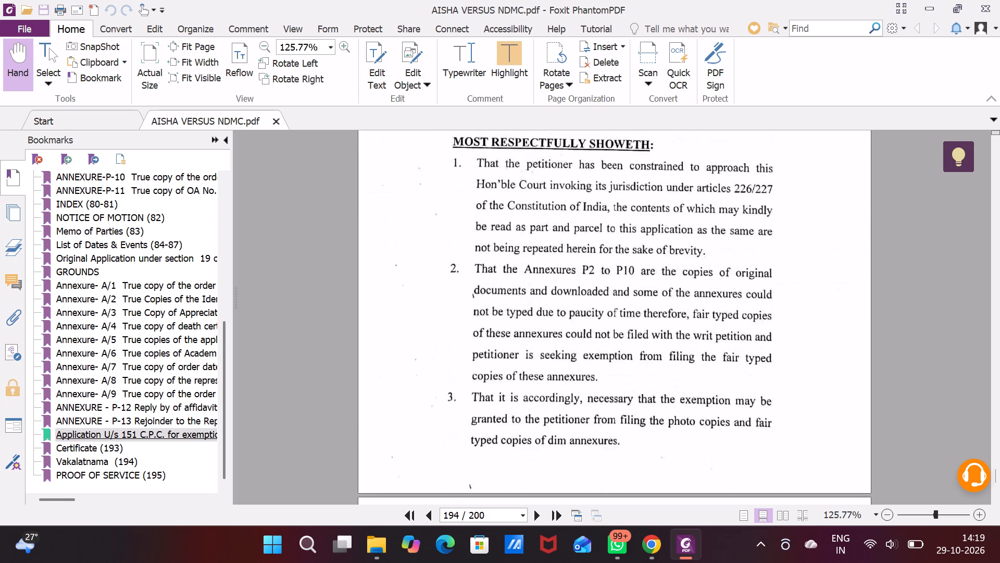
key("Up")
key("Up")
key("Up")
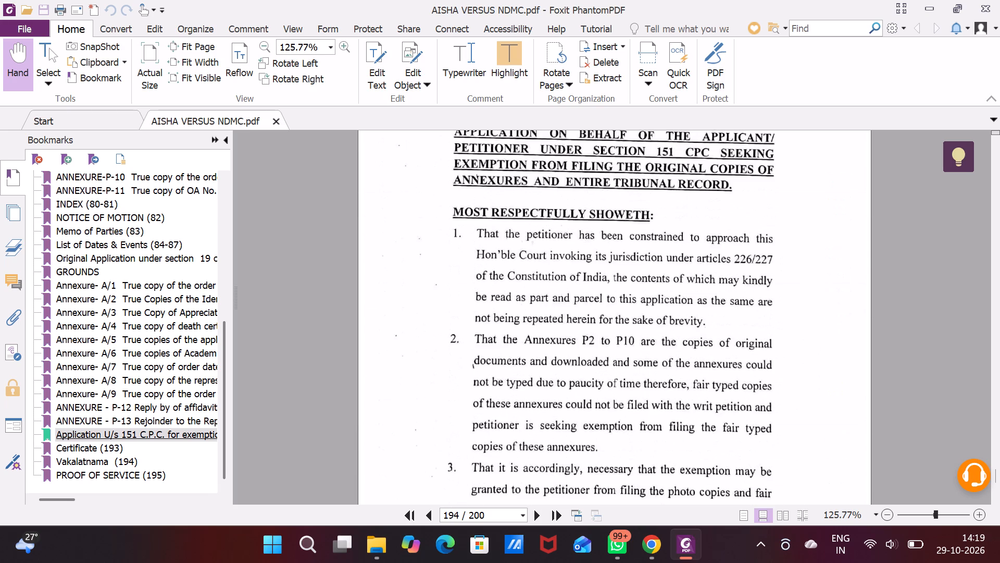
key("Up")
key("Up")
key("Up")
key("Up")
Reread the filed exemption application's numbered paragraphs and prayer down to the signature block on page 190.
key("Down")
key("Down")
key("Down")
key("Down")
key("Down")
key("Down")
key("Down")
key("Down")
key("Down")
key("Down")
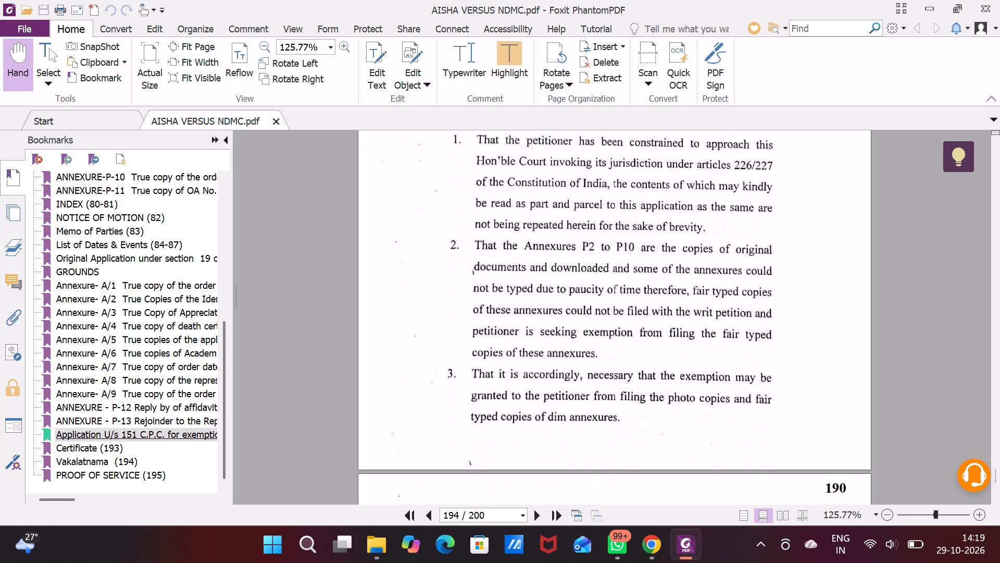
key("Down")
key("Down")
key("Down")
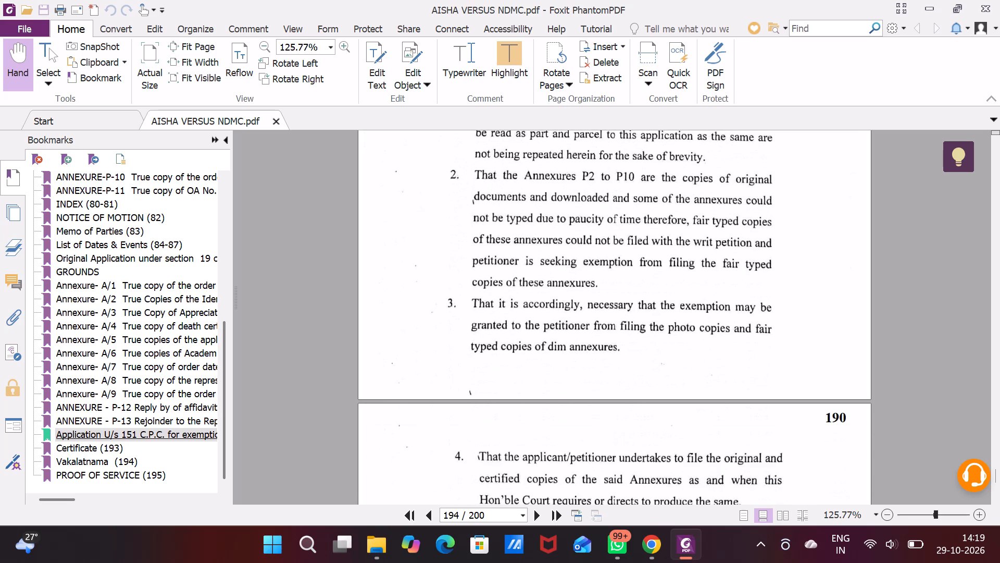
key("Down")
key("Down")
key("Down")
key("Down")
key("Down")
key("Down")
key("Down")
key("Down")
key("Down")
key("Down")
key("Down")
key("Down")
key("Down")
key("Down")
key("Down")
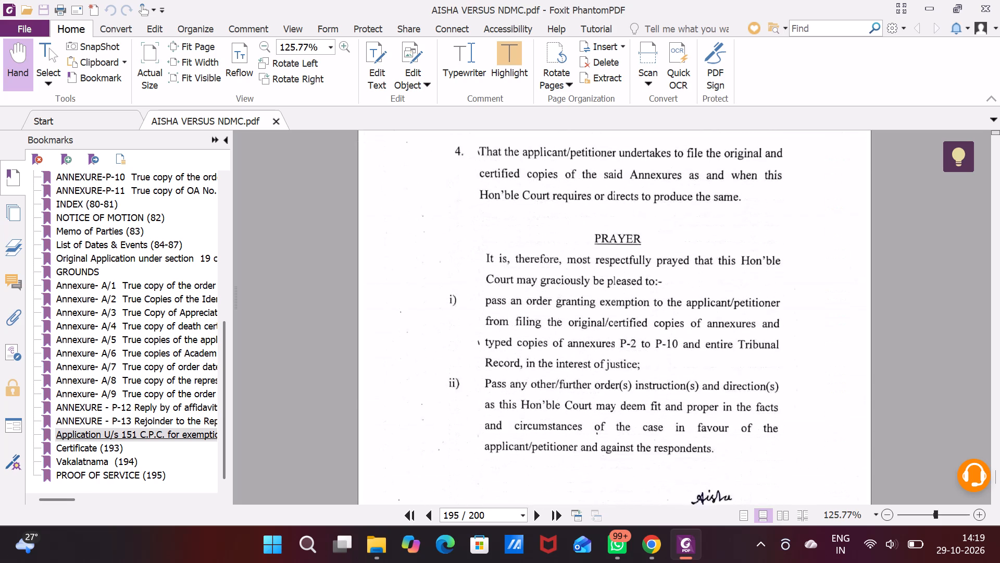
key("Down")
key("Down")
key("Down")
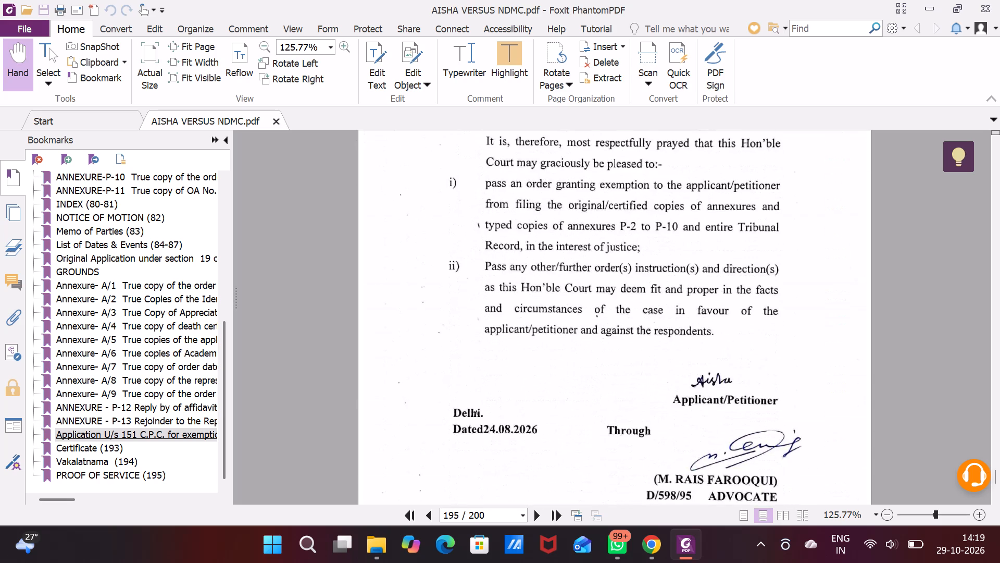
Read back through the filed exemption application from the signature block up to paragraph 3 above page 190.
key("Down")
key("Up")
key("Up")
key("Up")
key("Up")
key("Up")
key("Up")
key("Up")
key("Up")
key("Up")
key("Up")
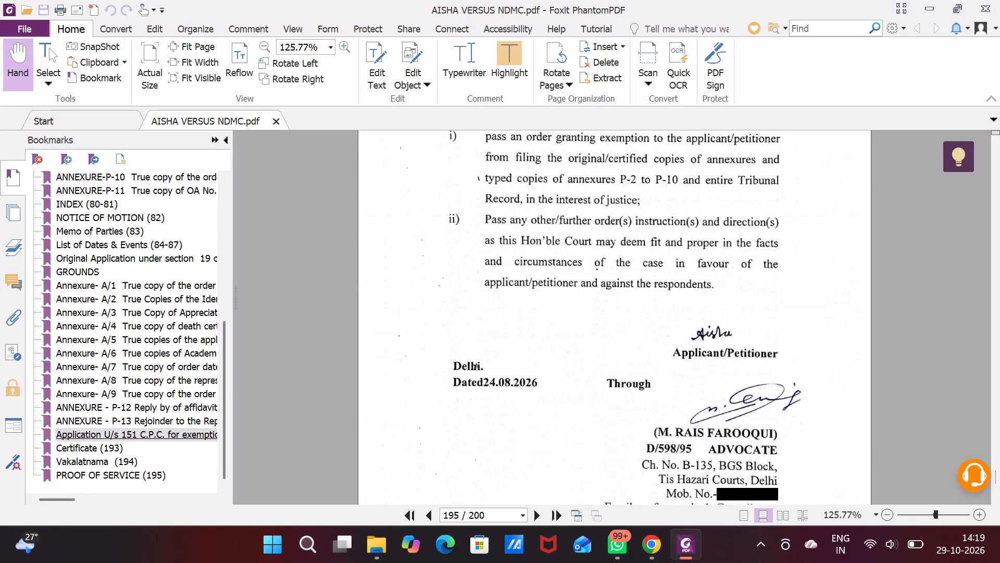
key("Up")
key("Up")
key("Up")
key("Up")
key("Up")
key("Up")
key("Up")
key("Up")
key("Up")
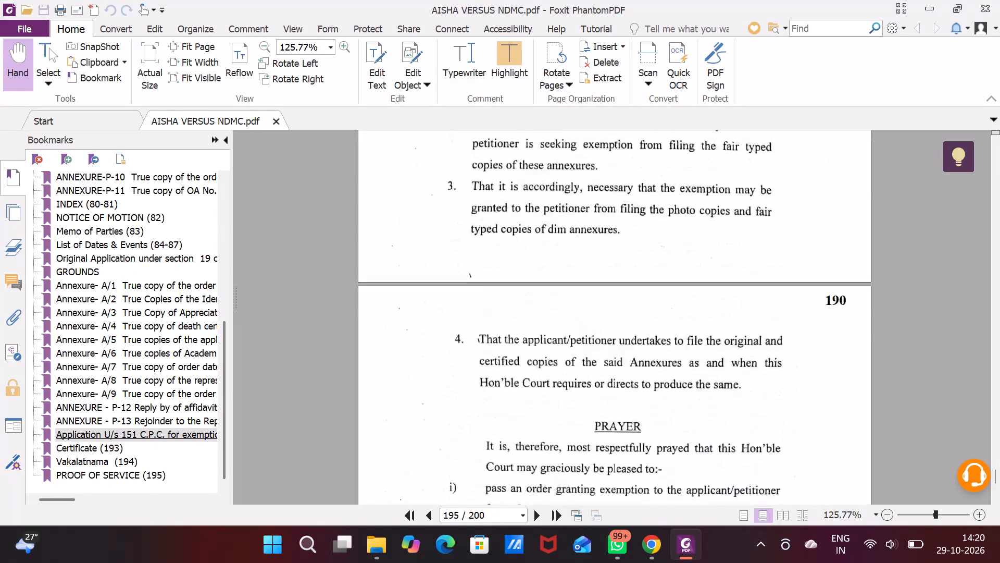
Reread page 190 of the exemption application from paragraph 4 and the prayer to the advocate's signature details.
key("Down")
key("Down")
key("Down")
key("Down")
key("Down")
key("Down")
key("Down")
key("Down")
key("Down")
key("Down")
key("Down")
key("Down")
key("Down")
key("Down")
key("Down")
key("Down")
key("Down")
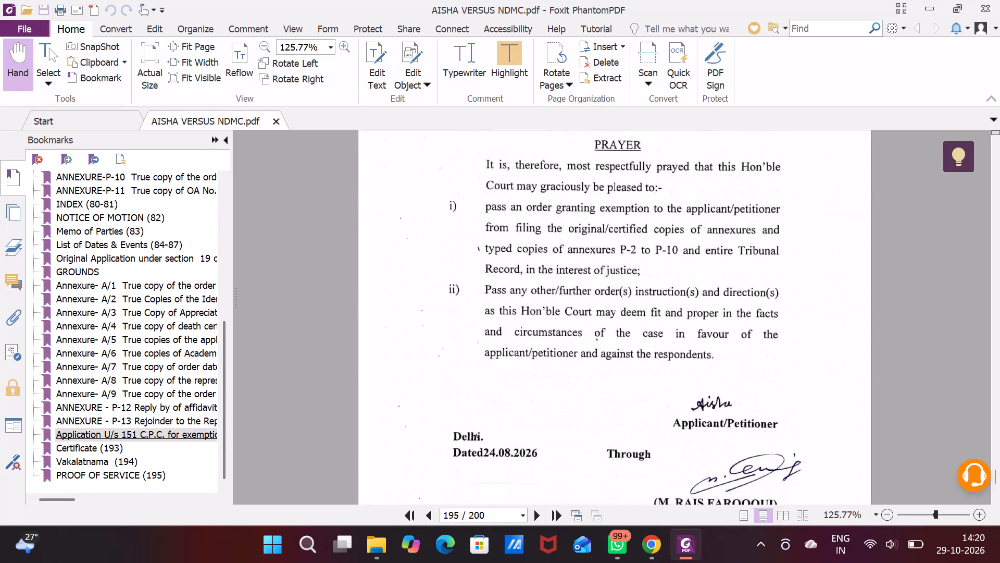
key("Down")
key("Down")
key("Down")
key("Down")
key("Down")
key("Down")
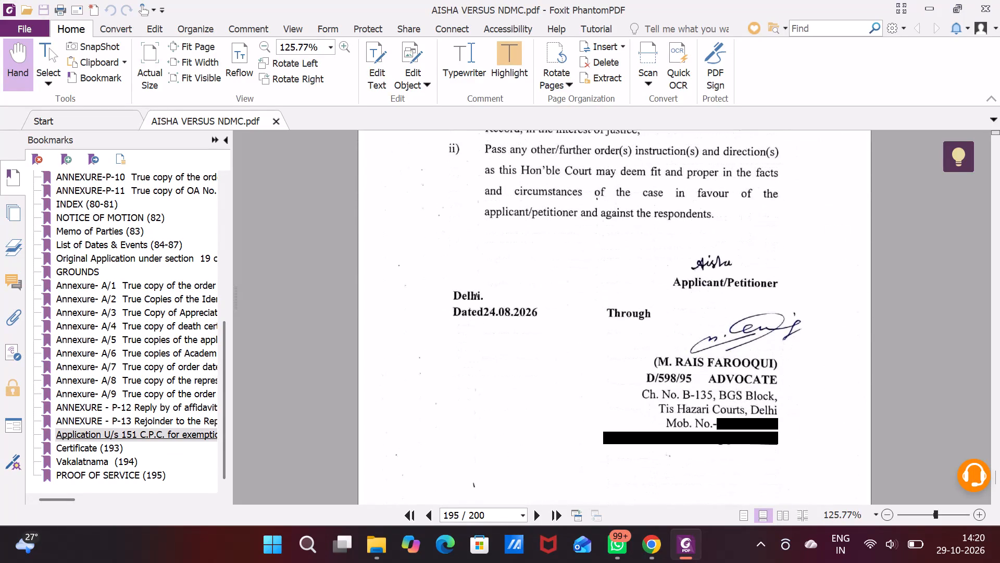
key("Down")
key("Down")
key("Down")
key("Down")
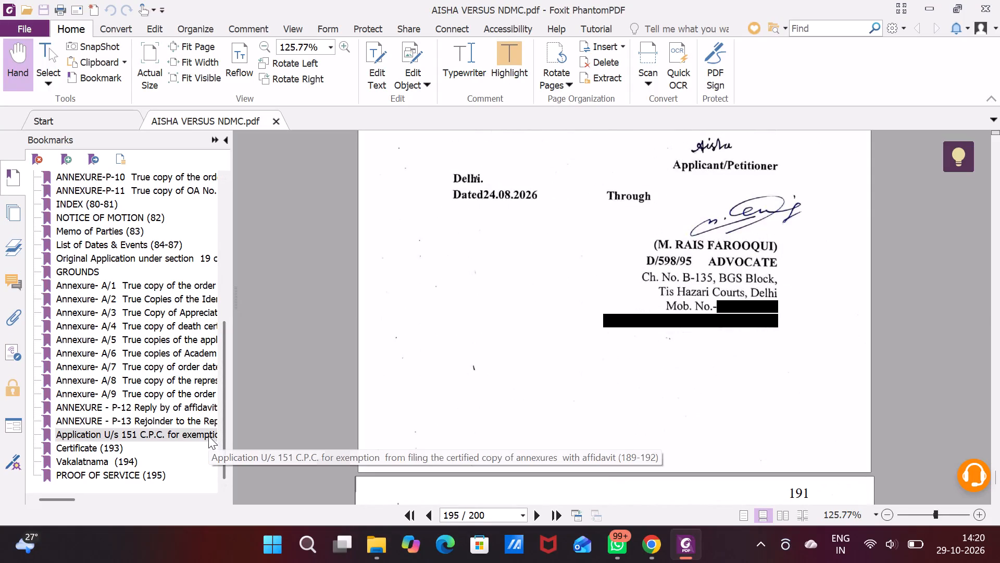
Examine the affidavit supporting the exemption application on page 191, from its case title to the deponent's opening statements.
left_click(604, 410)
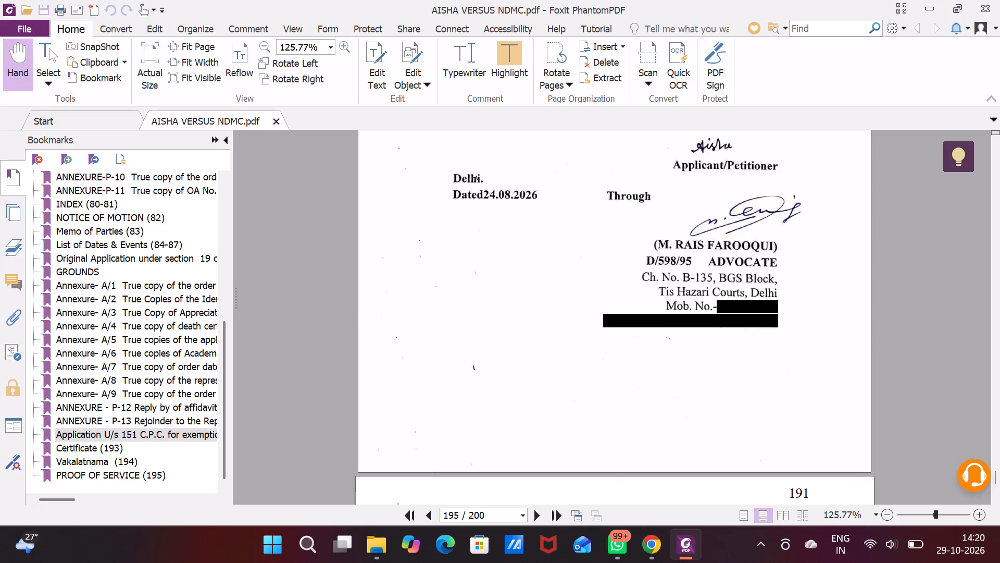
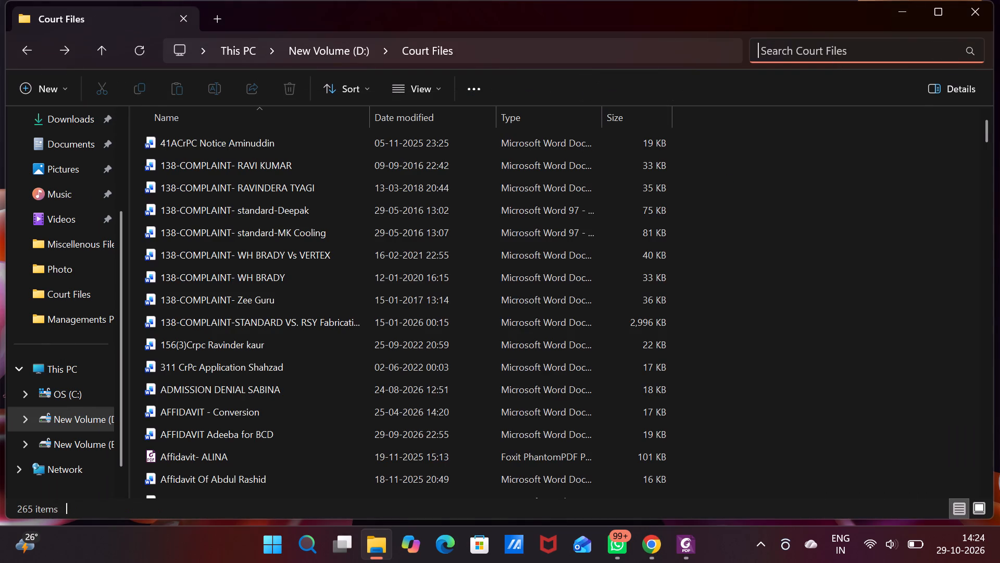
type("form")
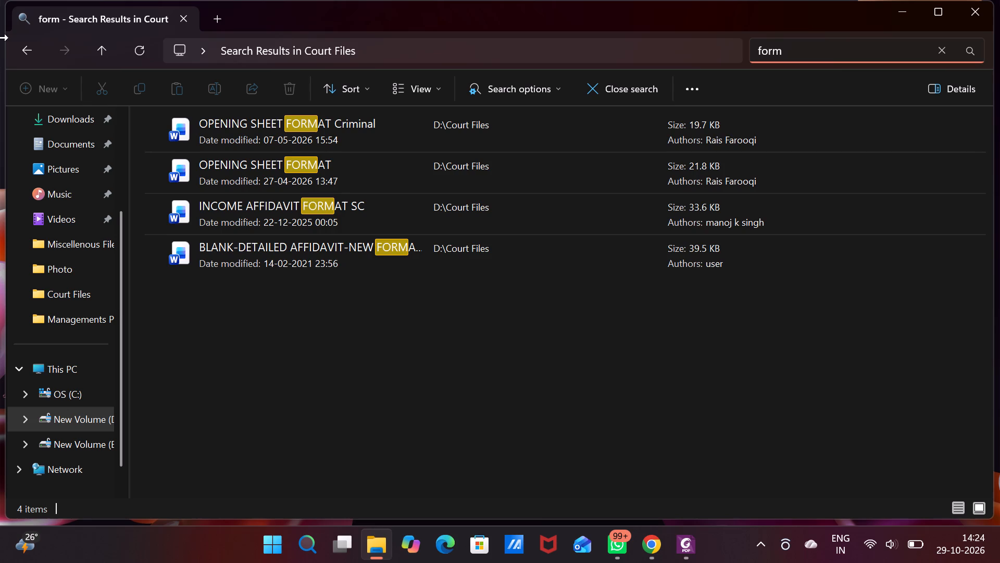
Search the Miscellenous File folder on drive D for "form" and open the Inspection Form PDF.
left_click(26, 56)
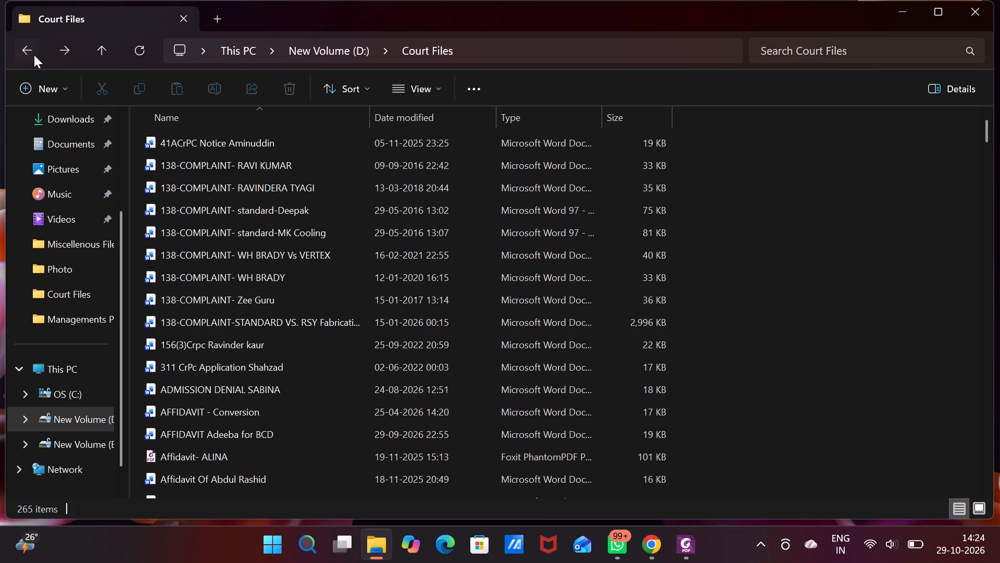
left_click(28, 51)
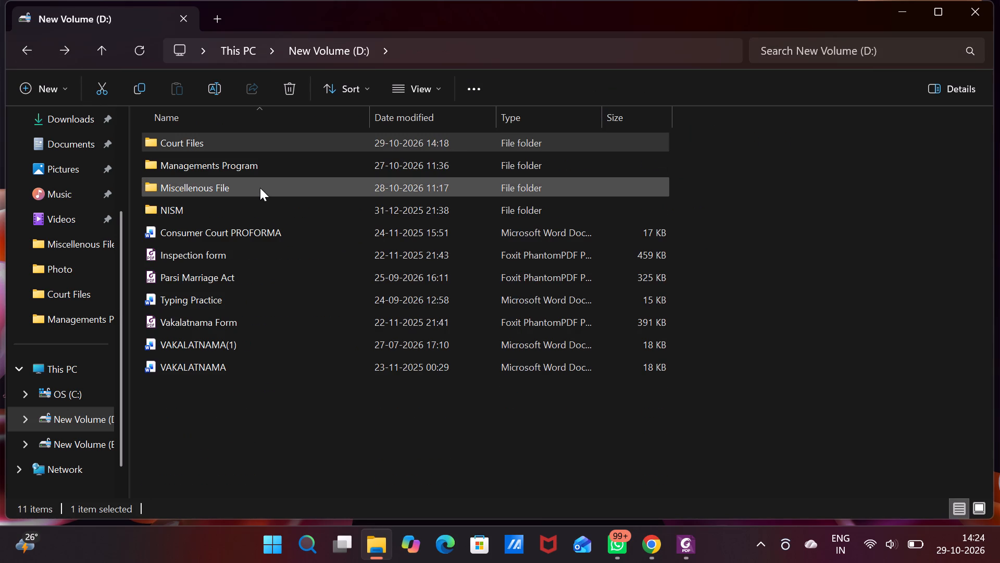
double_click(260, 188)
left_click(844, 50)
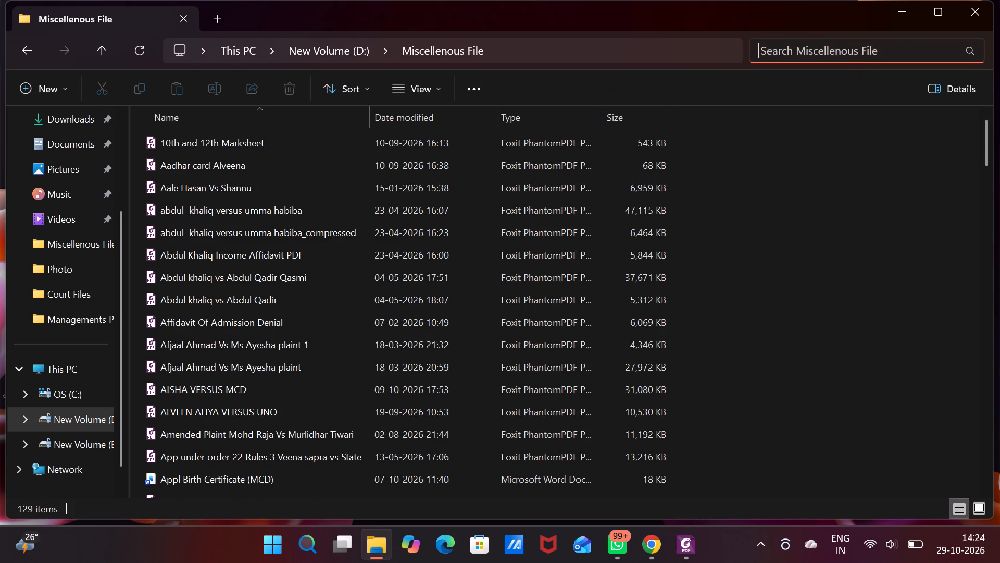
type("form")
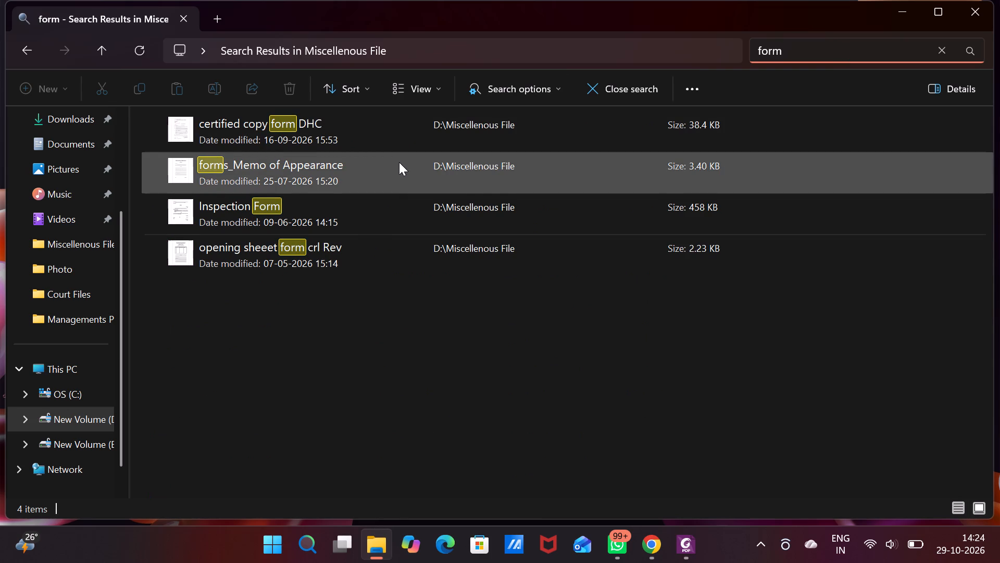
double_click(367, 212)
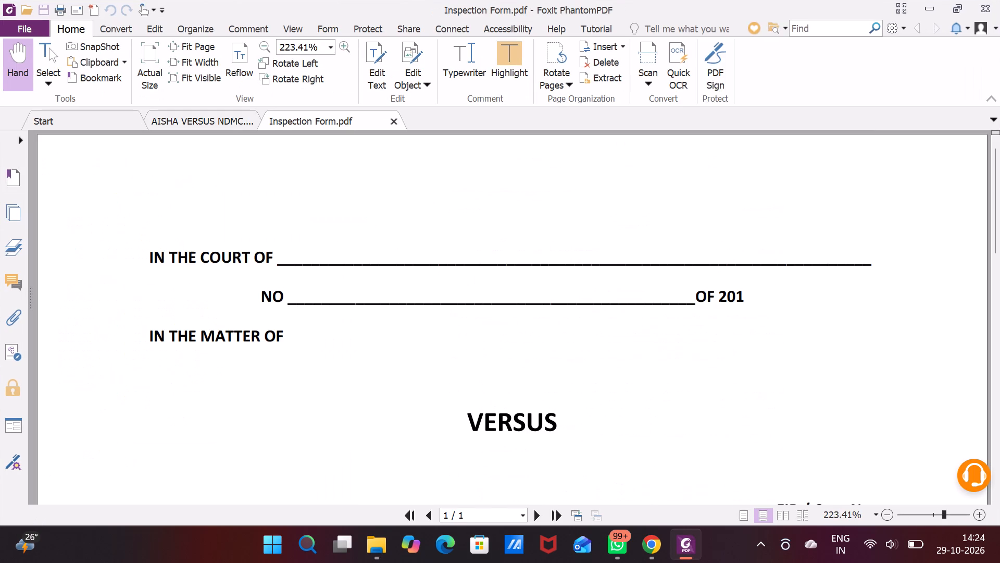
Print one copy of the whole inspection form on the Canon LBP2900, and close the form.
scroll(367, 212, "down", 7, "ctrl")
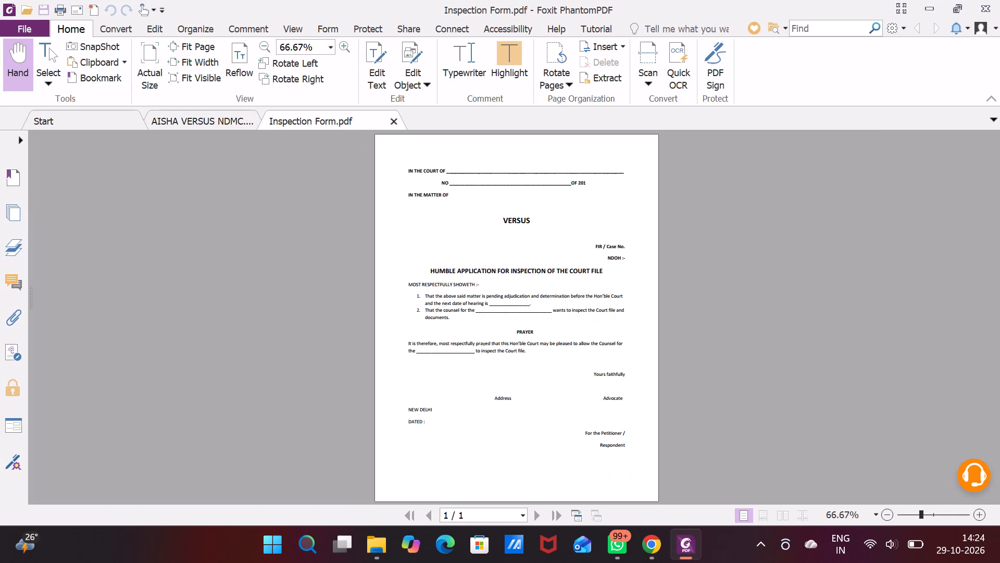
key("ctrl+p")
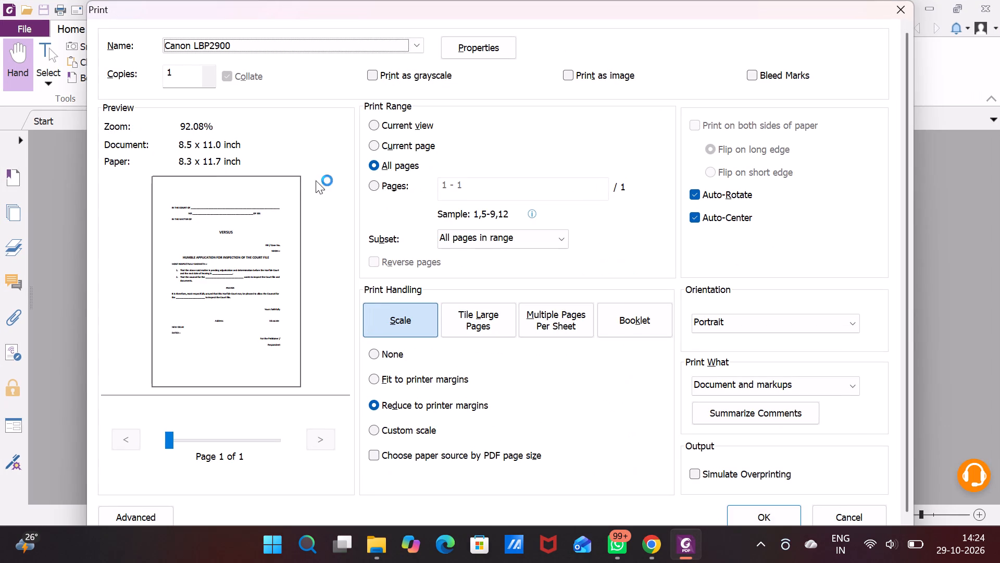
left_click(760, 515)
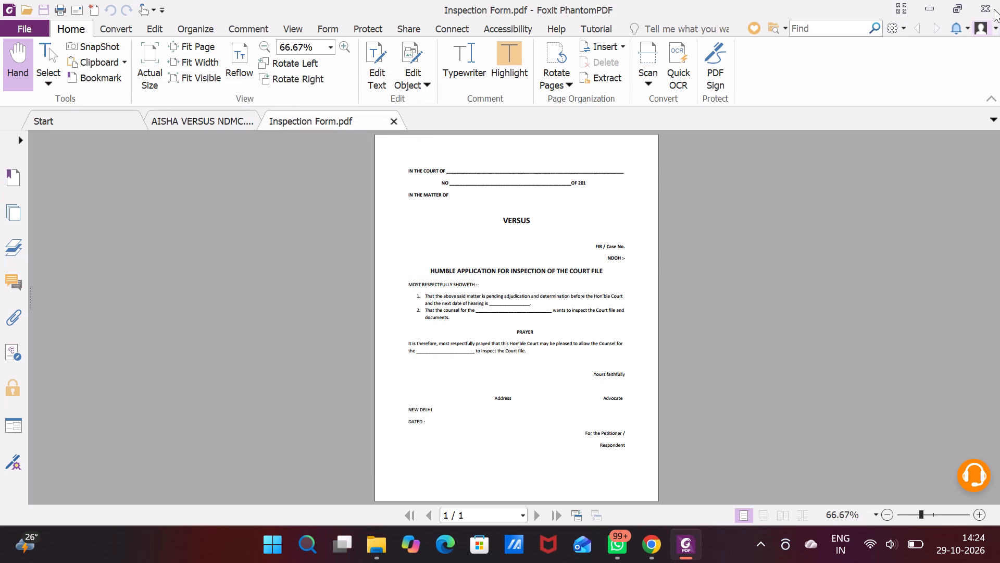
left_click(395, 122)
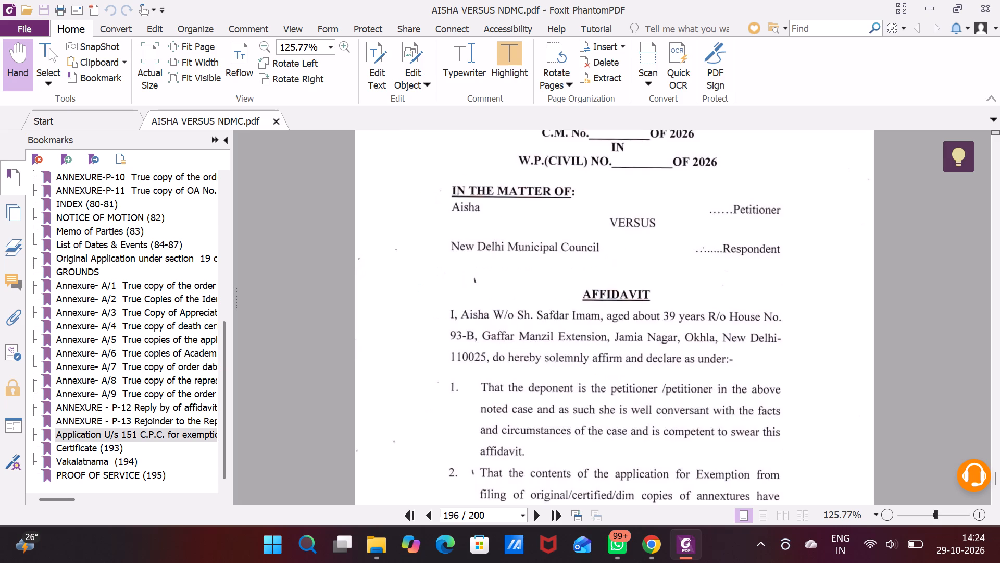
Read the exemption application's affidavit from its opening on page 191 to the verification and attestation stamps on page 192.
left_click(400, 297)
key("Down")
key("Down")
key("Down")
key("Down")
key("Down")
key("Down")
key("Down")
key("Down")
key("Down")
key("Down")
key("Down")
key("Down")
key("Down")
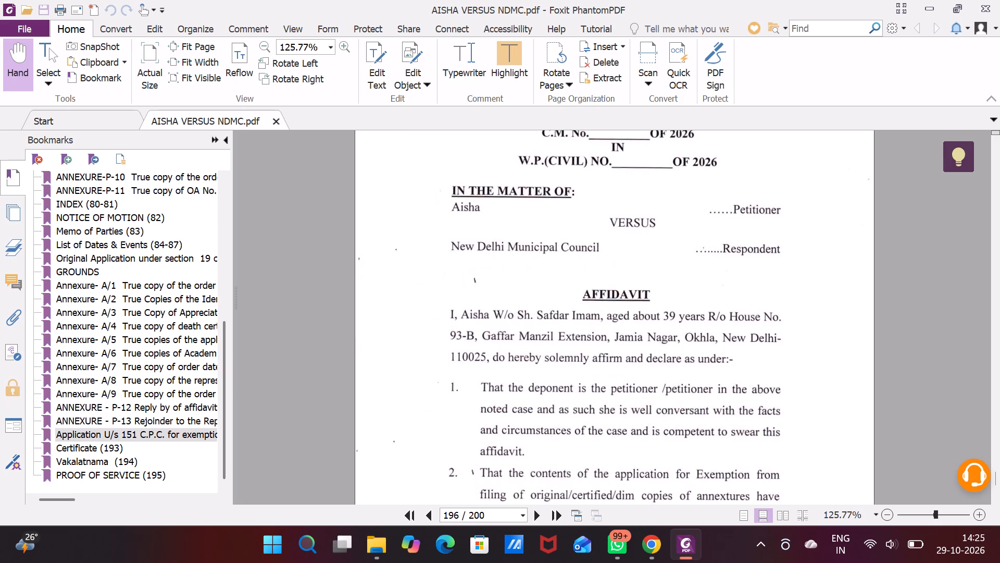
key("Down")
key("Down")
key("Down")
key("Down")
key("Down")
key("Down")
key("Down")
key("Down")
key("Down")
key("Down")
key("Down")
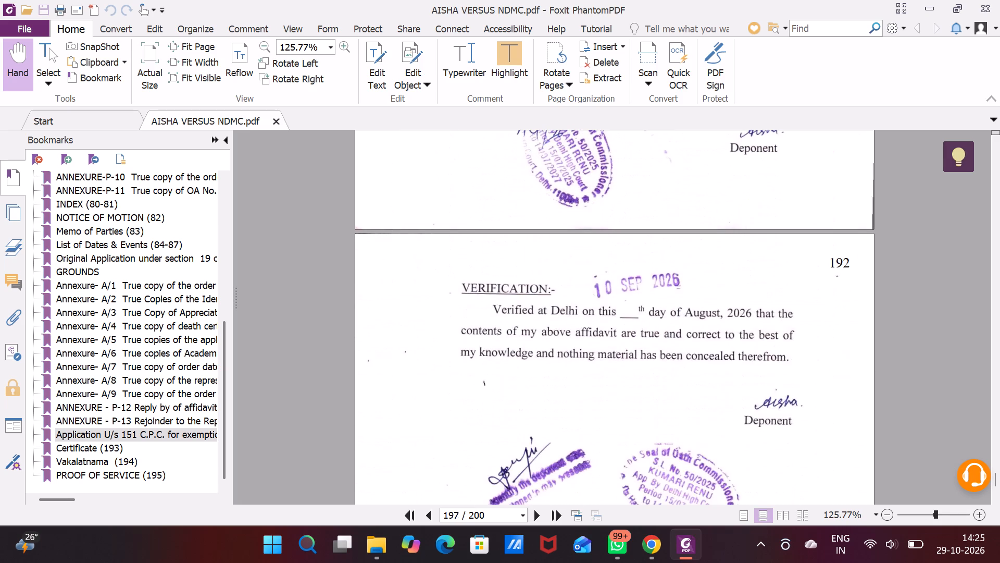
key("Down")
key("Down")
key("Down")
key("Down")
key("Down")
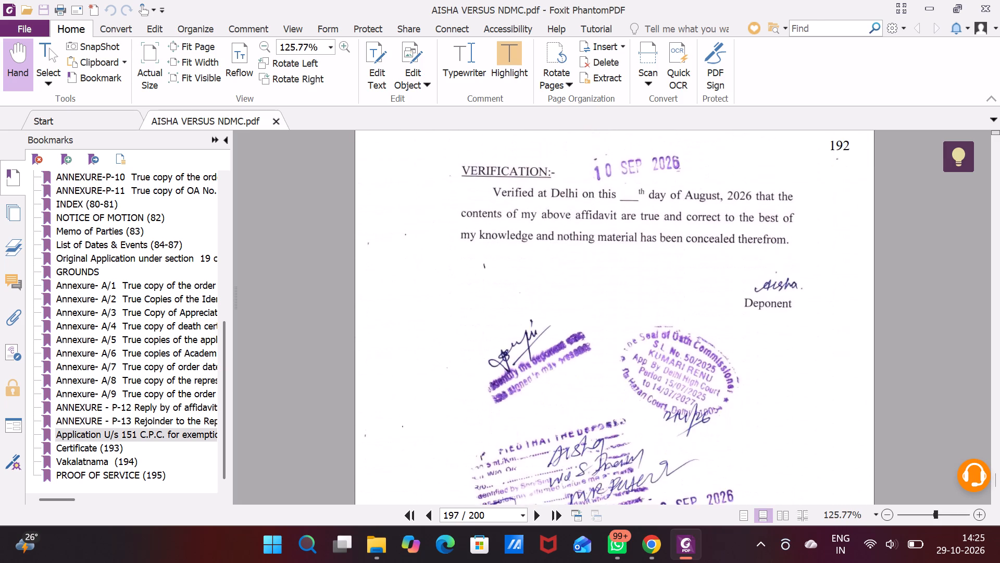
key("Down")
key("Down")
Go back from the verification to reread paragraphs 2 and 3 of the affidavit on page 191.
key("Up")
key("Up")
key("Up")
key("Up")
key("Up")
key("Up")
key("Up")
key("Up")
key("Up")
key("Up")
key("Up")
key("Up")
key("Up")
key("Up")
key("Up")
key("Up")
key("Up")
key("Up")
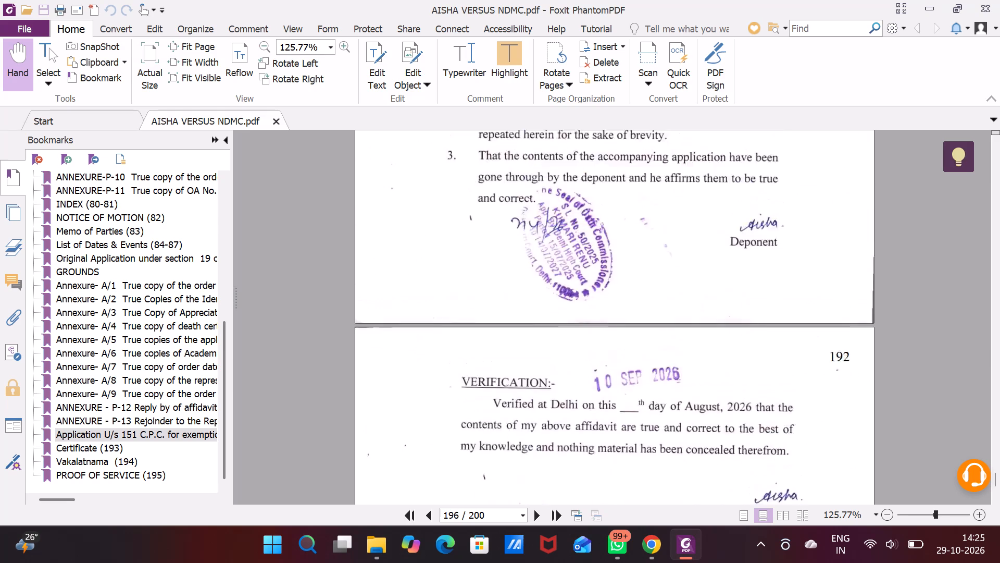
key("Up")
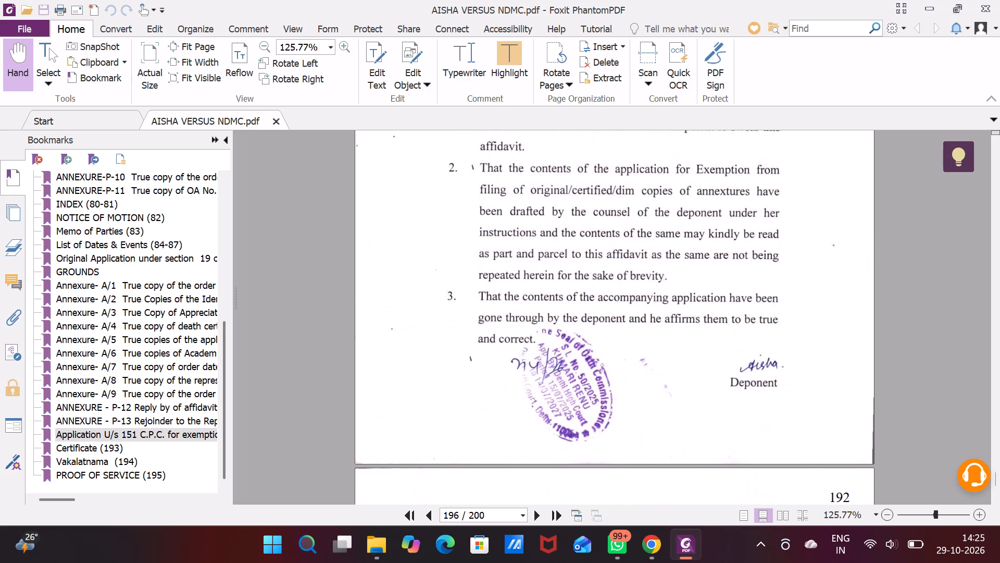
Recheck the affidavit's verification on page 192, including the deponent's signature, oath commissioner's seal and attestation stamps.
key("Down")
key("Down")
key("Down")
key("Down")
key("Down")
key("Down")
key("Down")
key("Down")
key("Down")
key("Down")
key("Down")
key("Down")
key("Down")
key("Down")
key("Down")
key("Down")
key("Down")
key("Down")
key("Down")
key("Down")
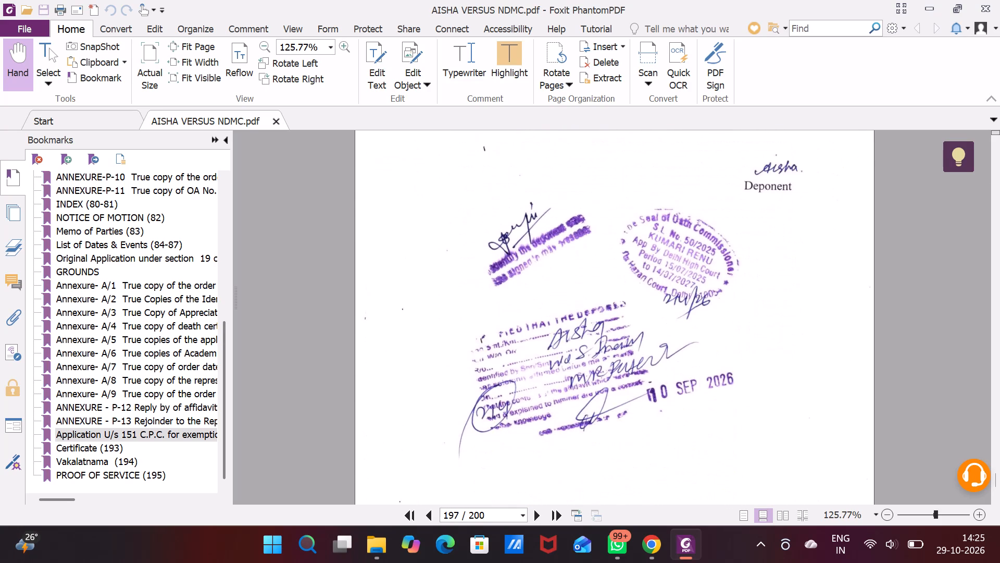
key("Down")
key("Down")
key("Down")
key("Down")
key("Down")
key("Down")
key("Down")
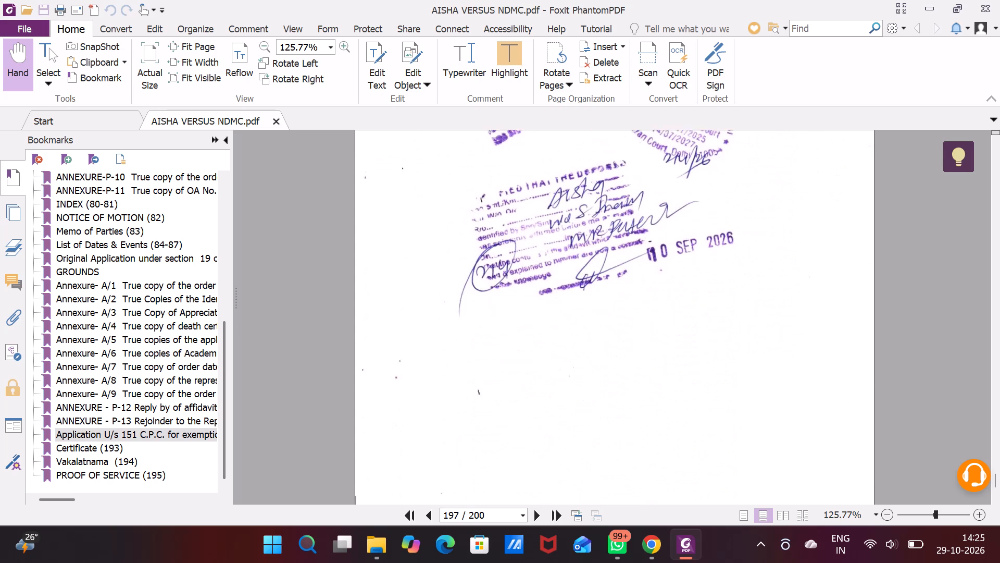
Examine the certificate on page 193 about the tribunal records, from its case title to the advocate's signature block.
key("Down")
key("Down")
key("Down")
key("Down")
key("Down")
key("Down")
key("Down")
key("Down")
key("Down")
key("Down")
key("Down")
key("Down")
key("Down")
key("Down")
key("Down")
key("Down")
key("Down")
key("Down")
key("Down")
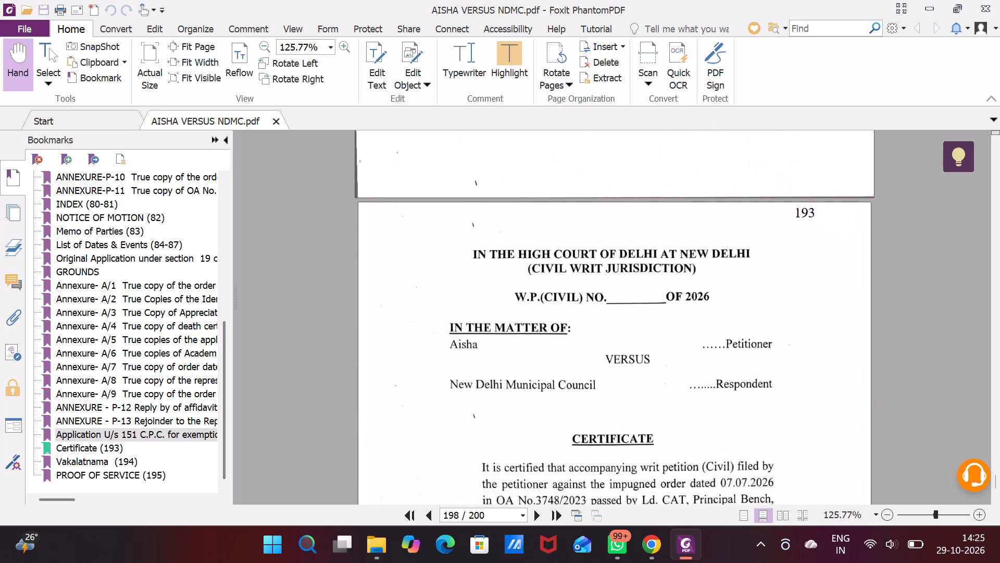
key("Down")
key("Down")
key("Down")
key("Down")
key("Down")
key("Down")
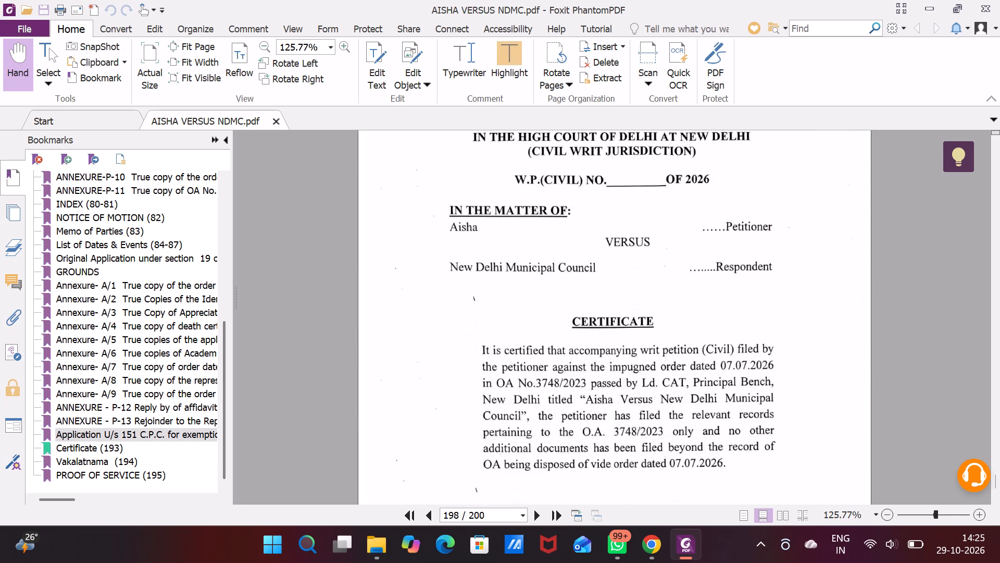
scroll(479, 373, "down", 3, "ctrl")
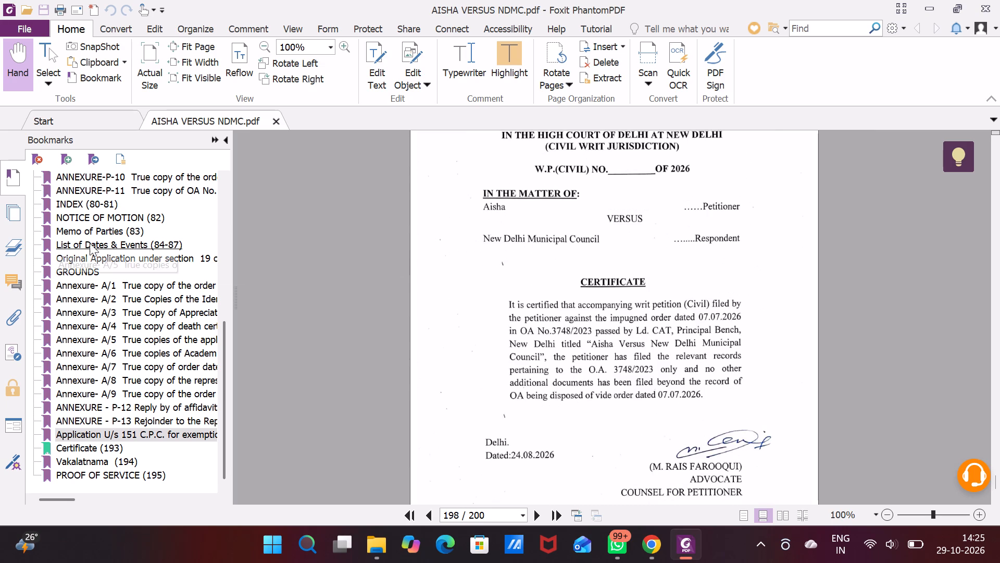
Open the Section 19 Original Application and examine pages 88 and 89, from the case title to the facts of the case.
left_click(173, 259)
left_click(539, 358)
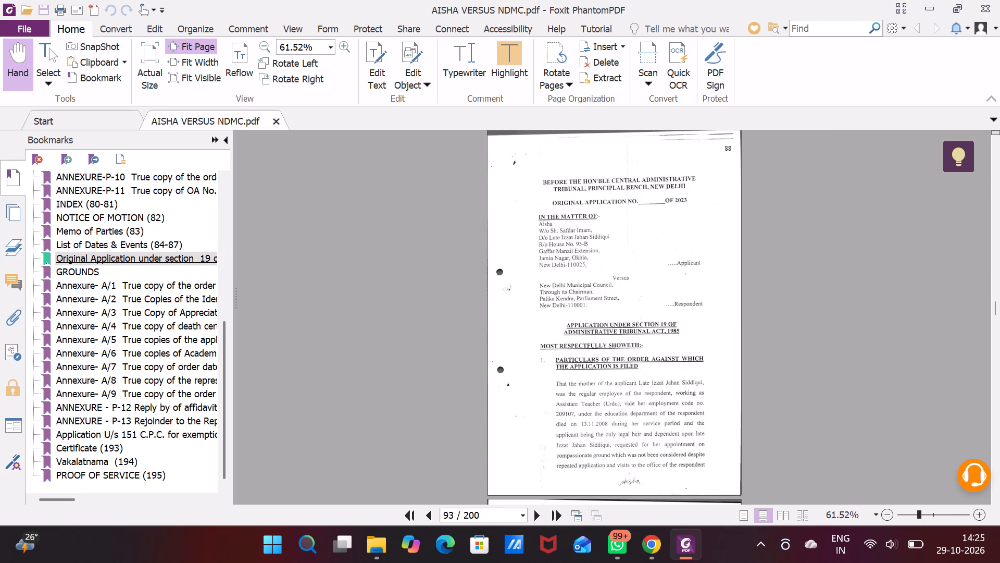
key("Down")
key("Down")
key("Down")
key("Down")
key("Down")
key("Down")
key("Down")
key("Down")
key("Down")
key("Down")
key("Down")
key("Down")
key("Down")
key("Down")
key("Down")
key("Down")
key("Down")
key("Down")
key("Down")
key("Down")
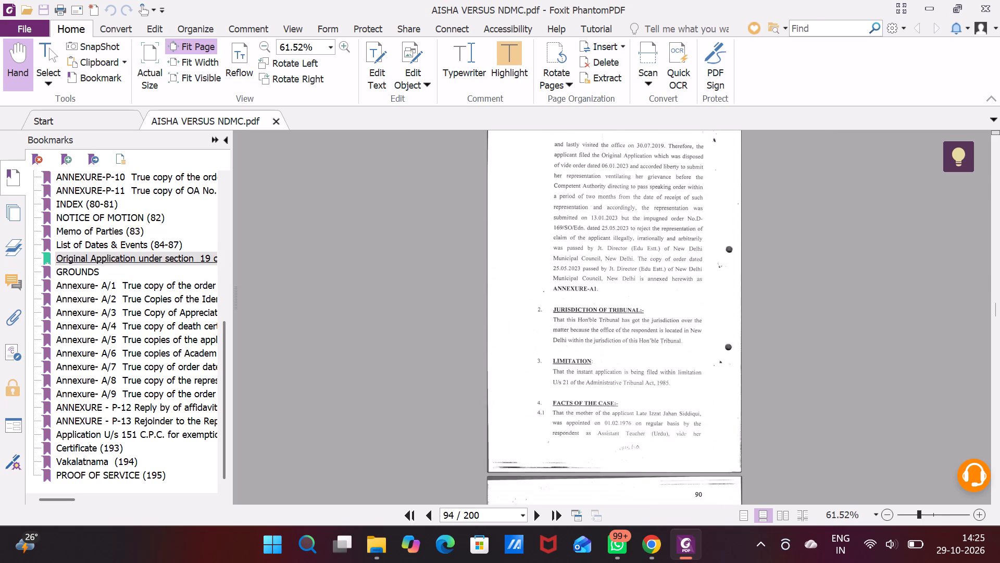
Recheck the end of page 89 and read paragraphs 4.1 to 4.3 of the Original Application on page 90.
key("Up")
key("Up")
key("Up")
key("Up")
key("Up")
key("Up")
key("Up")
key("Up")
key("Up")
key("Up")
key("Up")
key("Up")
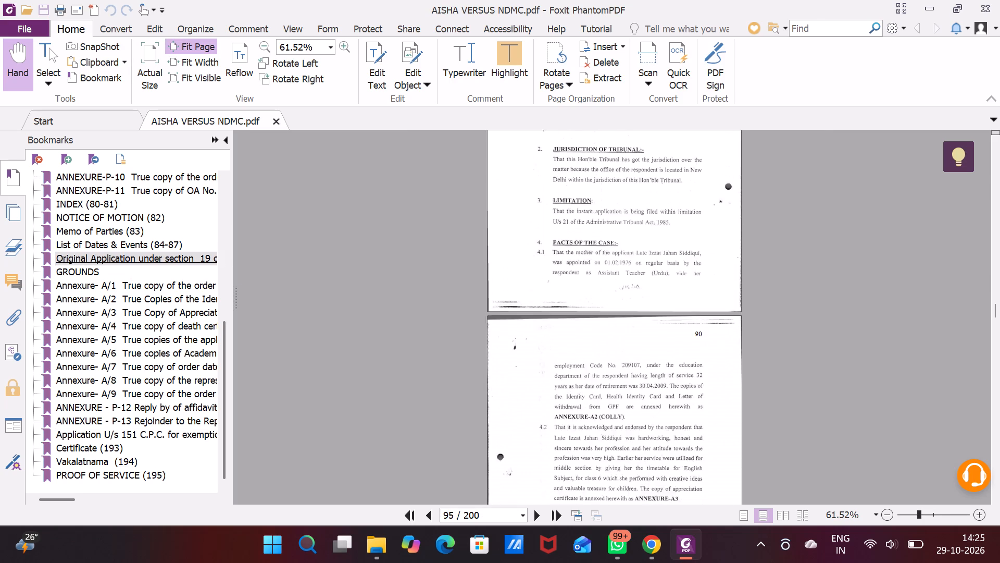
key("Up")
key("Down")
key("Down")
key("Down")
key("Down")
key("Down")
key("Down")
key("Down")
key("Down")
key("Down")
key("Down")
key("Down")
key("Down")
key("Down")
key("Down")
key("Down")
key("Down")
key("Down")
key("Down")
key("Down")
key("Down")
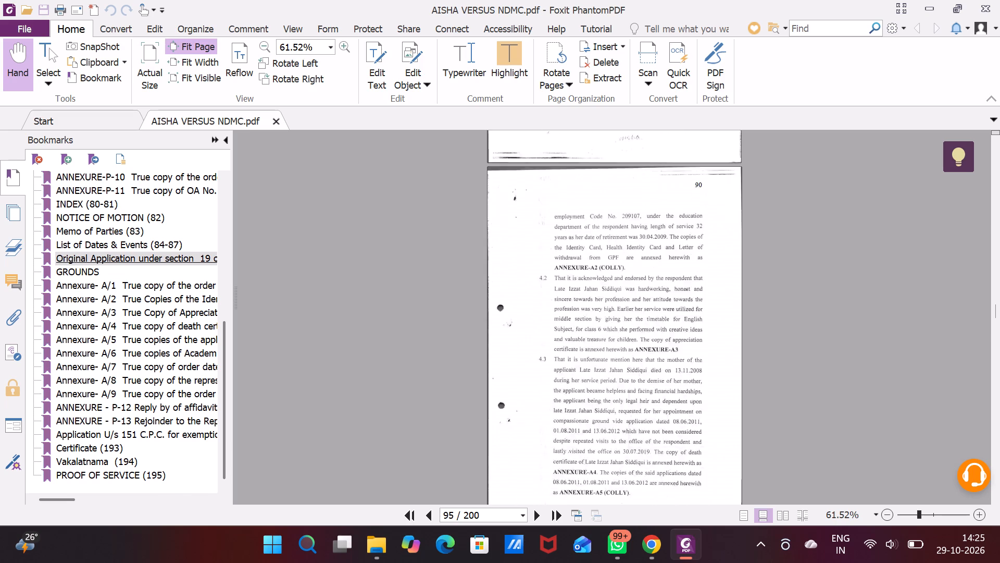
Read the facts of the case on pages 91 and 92 of the Original Application, from paragraph 4.4 to paragraph 4.8.
scroll(539, 358, "up", 4, "ctrl")
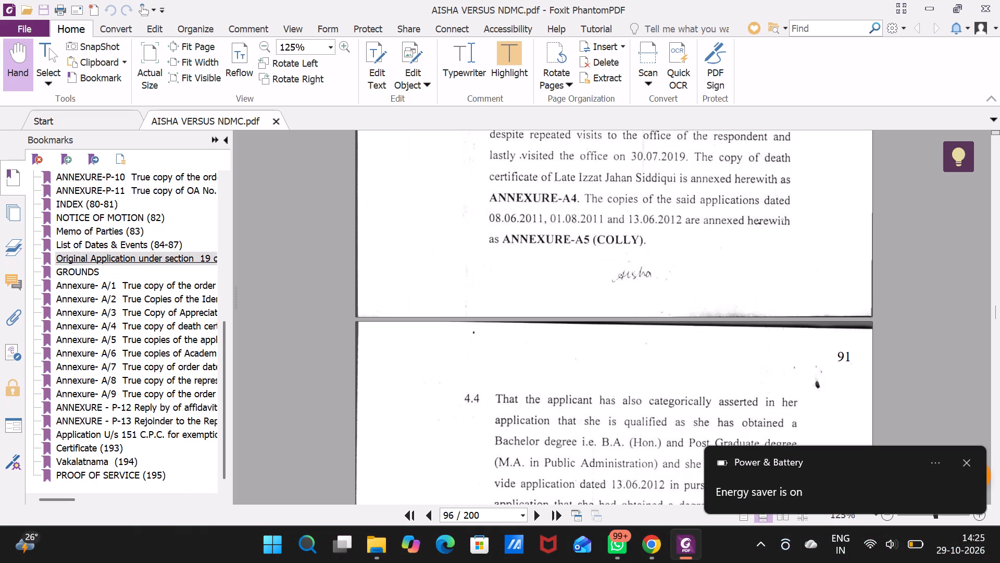
key("Down")
key("Down")
key("Down")
key("Down")
key("Down")
key("Down")
key("Down")
key("Down")
key("Down")
key("Down")
key("Down")
key("Down")
key("Down")
key("Down")
key("Down")
key("Down")
key("Down")
key("Down")
key("Down")
key("Down")
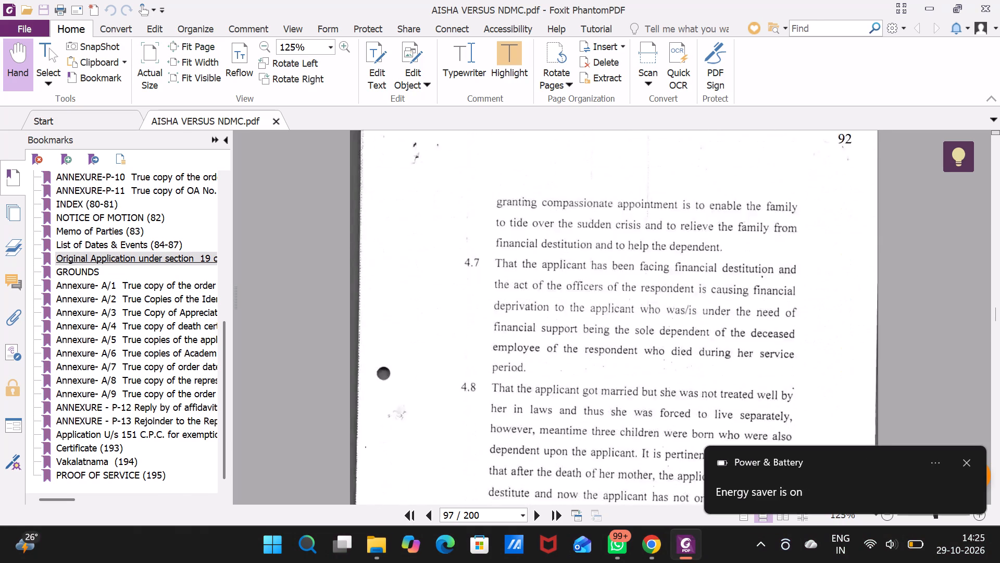
Examine the remaining facts of the Original Application on pages 93 and 94, including the annexure references and paragraphs 4.11 to 4.13.
key("Down")
key("Down")
key("Down")
key("Down")
key("Down")
key("Down")
key("Down")
key("Down")
key("Down")
key("Down")
key("Down")
key("Down")
key("Down")
key("Down")
key("Down")
key("Down")
key("Down")
key("Down")
key("Down")
key("Down")
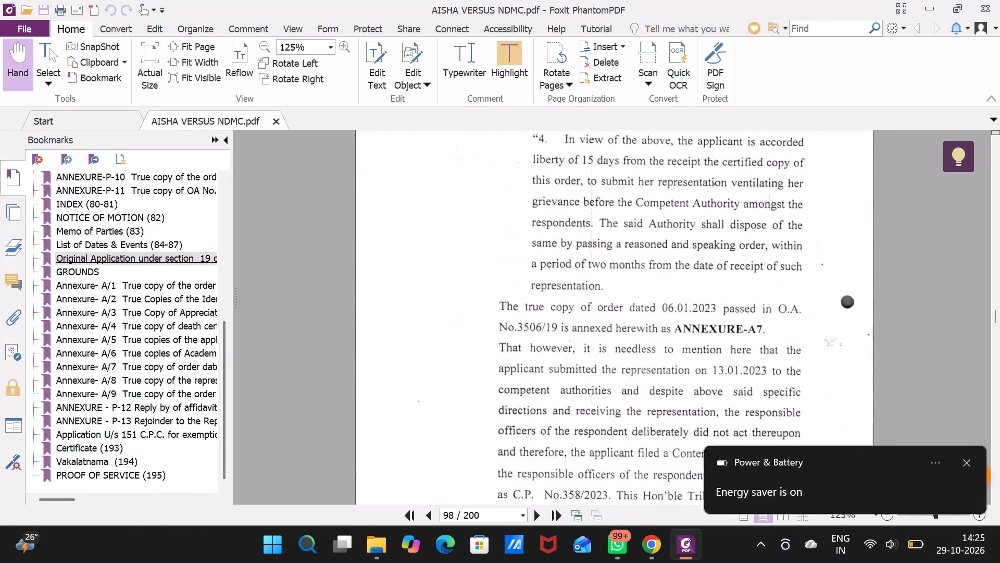
key("Down")
key("Down")
key("Down")
key("Down")
key("Down")
key("Down")
key("Down")
key("Down")
key("Down")
key("Down")
key("Down")
key("Down")
key("Down")
key("Down")
key("Down")
key("Down")
key("Down")
key("Down")
key("Down")
key("Down")
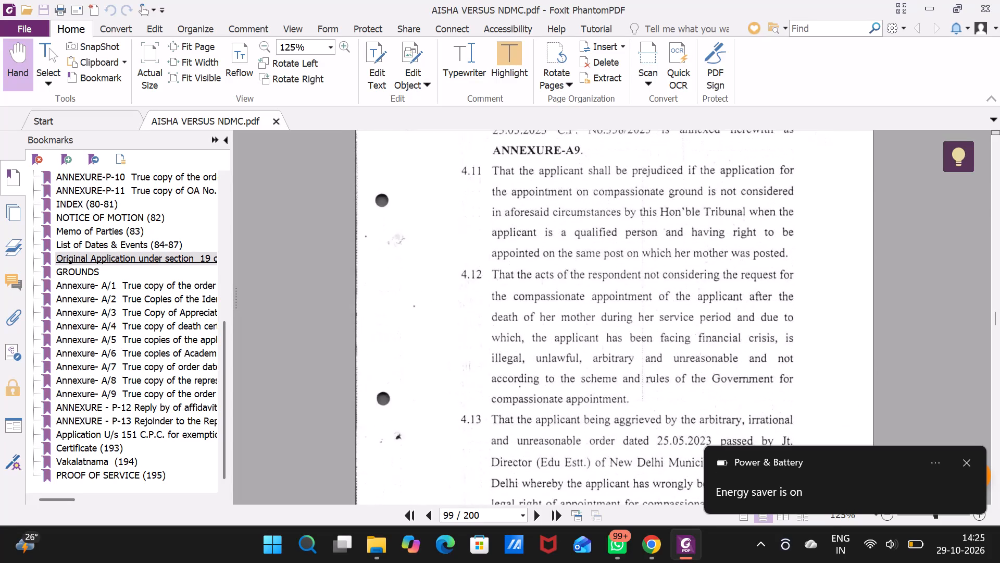
Go to the Grounds section on page 95 of the Original Application and examine paragraphs 5.1 to 5.3.
key("Up")
key("Up")
key("Up")
key("Up")
key("Up")
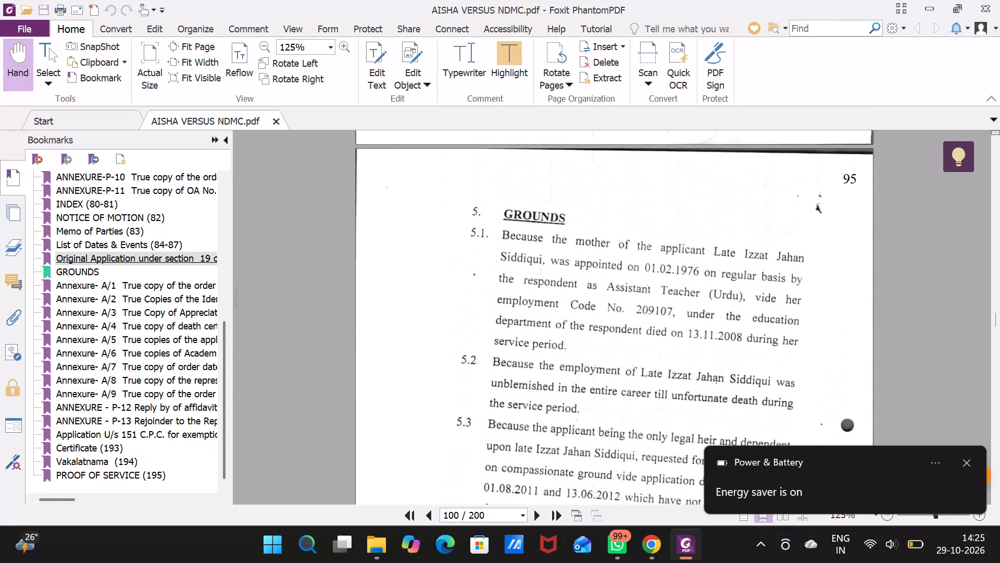
key("Up")
key("Up")
key("Down")
key("Down")
key("Down")
key("Down")
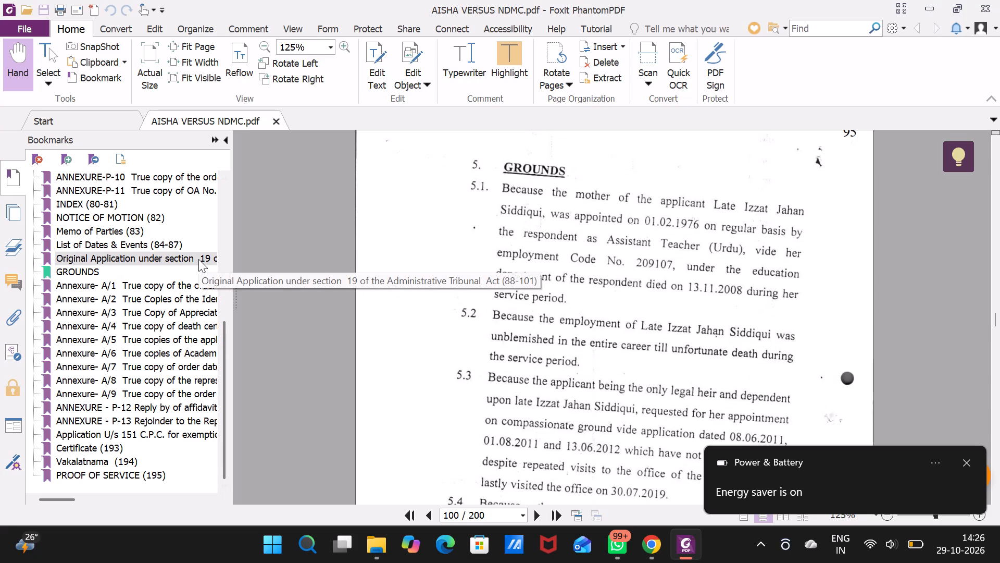
left_click(435, 291)
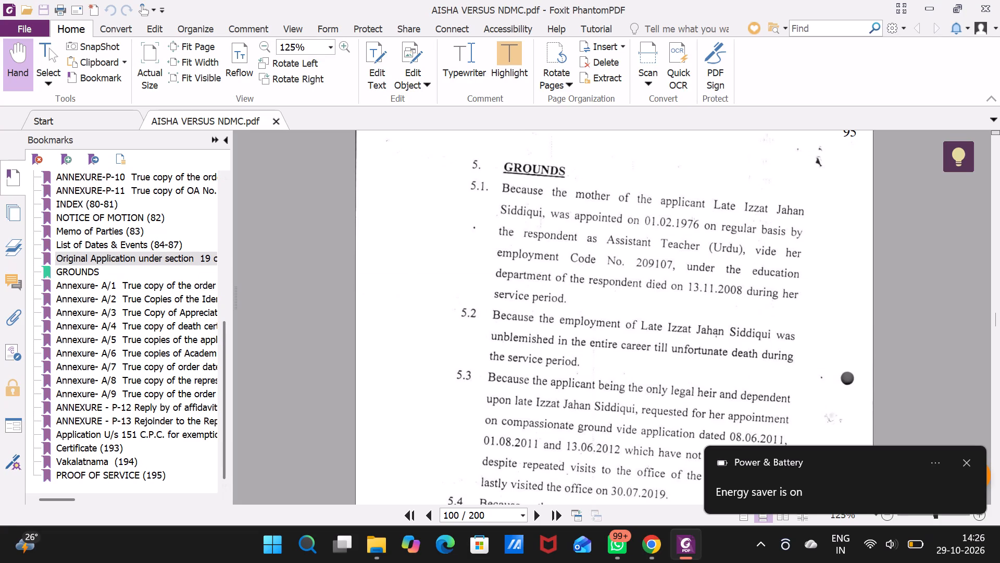
key("Up")
key("Up")
key("Down")
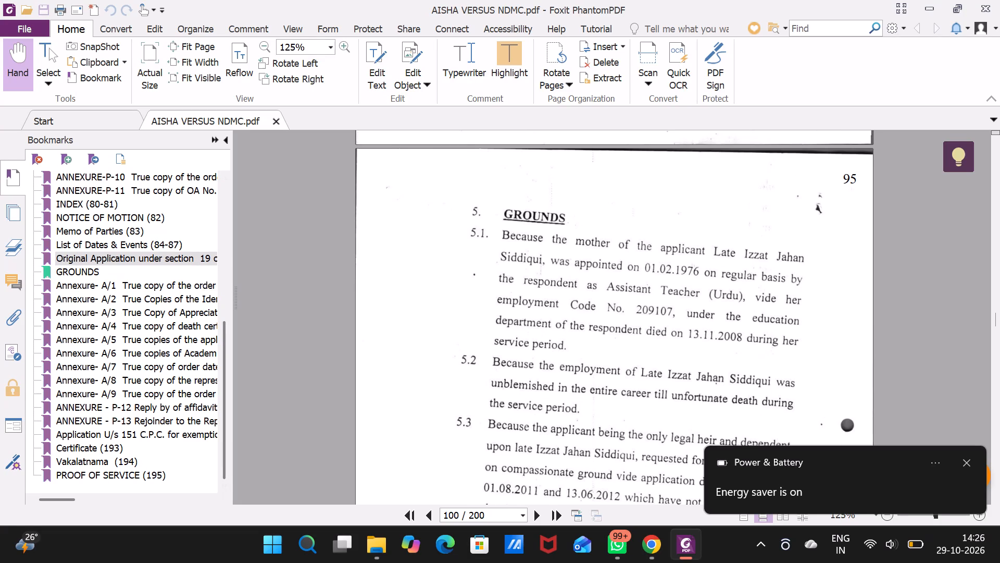
Read the grounds on pages 95 and 96 of the Original Application, from paragraph 5.2 to paragraph 5.8.
key("Down")
key("Down")
key("Down")
key("Down")
key("Down")
key("Down")
key("Down")
key("Down")
key("Down")
key("Down")
key("Down")
key("Down")
key("Down")
key("Down")
key("Down")
key("Down")
key("Down")
key("Down")
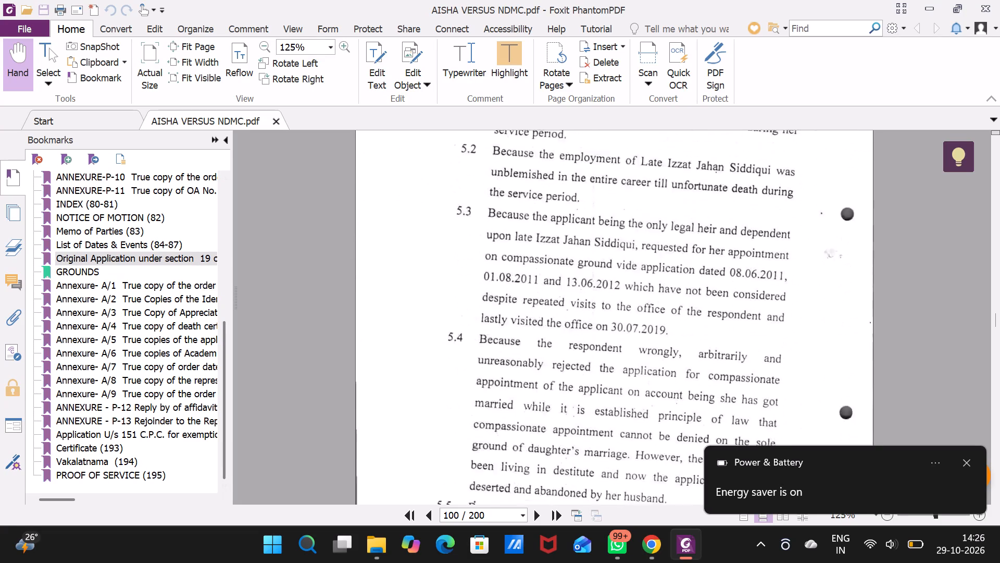
key("Down")
key("Down")
key("Down")
key("Down")
key("Down")
key("Down")
key("Down")
key("Down")
key("Down")
key("Down")
key("Down")
key("Down")
key("Down")
key("Down")
key("Down")
key("Down")
key("Down")
key("Down")
key("Down")
key("Down")
key("Down")
key("Down")
key("Down")
key("Down")
key("Down")
key("Down")
key("Down")
key("Down")
key("Down")
key("Down")
key("Down")
key("Down")
key("Down")
key("Down")
key("Down")
key("Down")
key("Down")
key("Down")
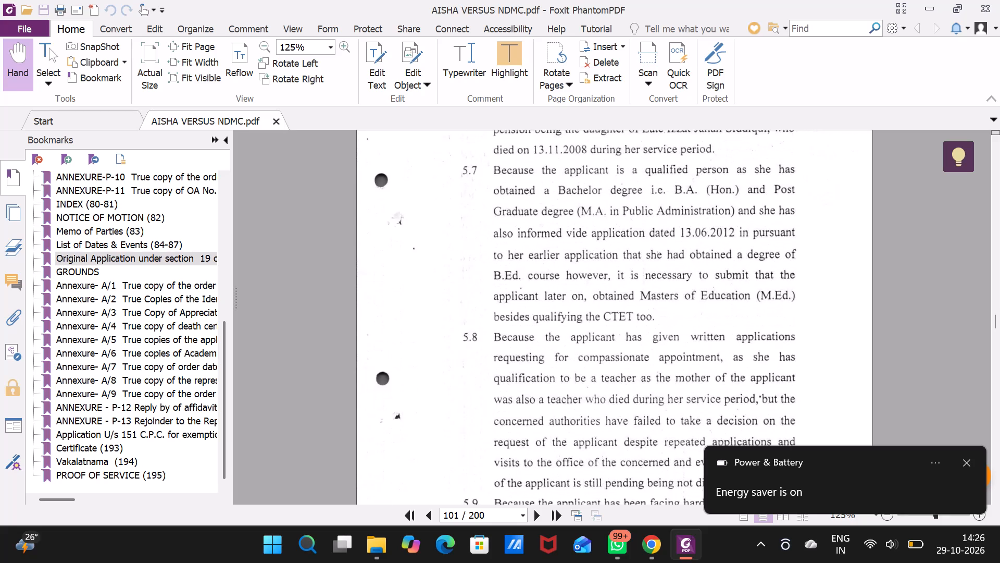
Examine the remaining grounds on pages 97 and 98, through paragraph 5.14 and the start of Details of Remedies Exhausted.
key("Down")
key("Down")
key("Down")
key("Down")
key("Down")
key("Down")
key("Down")
key("Down")
key("Down")
key("Down")
key("Down")
key("Down")
key("Down")
key("Down")
key("Down")
key("Down")
key("Down")
key("Down")
key("Down")
key("Down")
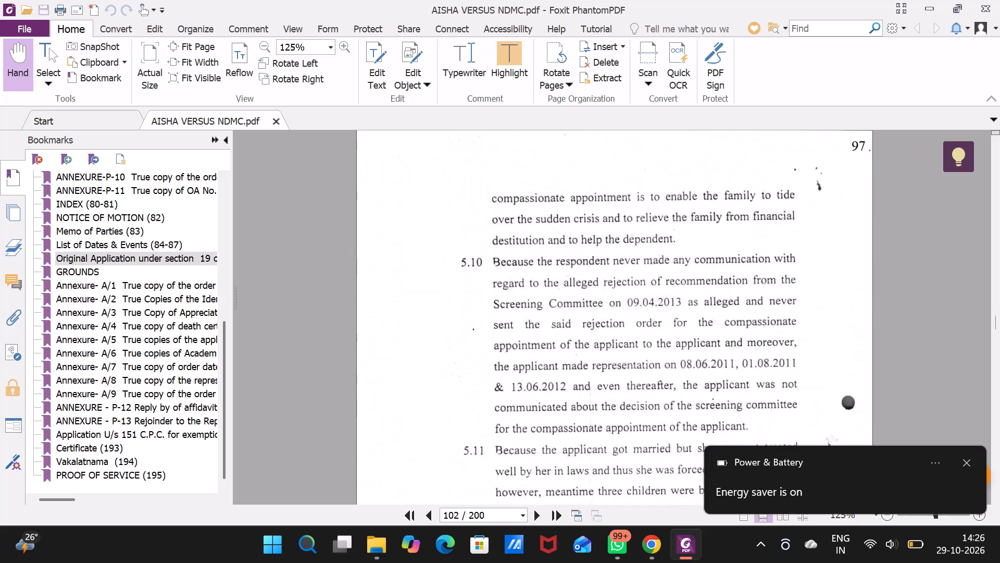
key("Down")
key("Down")
key("Down")
key("Down")
key("Down")
key("Down")
key("Down")
key("Down")
key("Down")
key("Down")
key("Down")
key("Down")
key("Down")
key("Down")
key("Down")
key("Down")
key("Down")
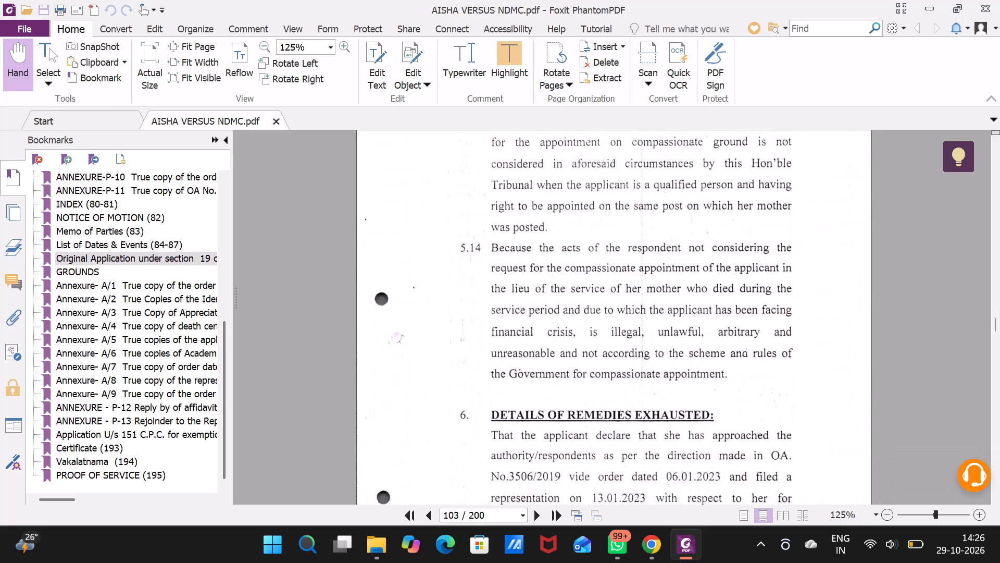
key("Down")
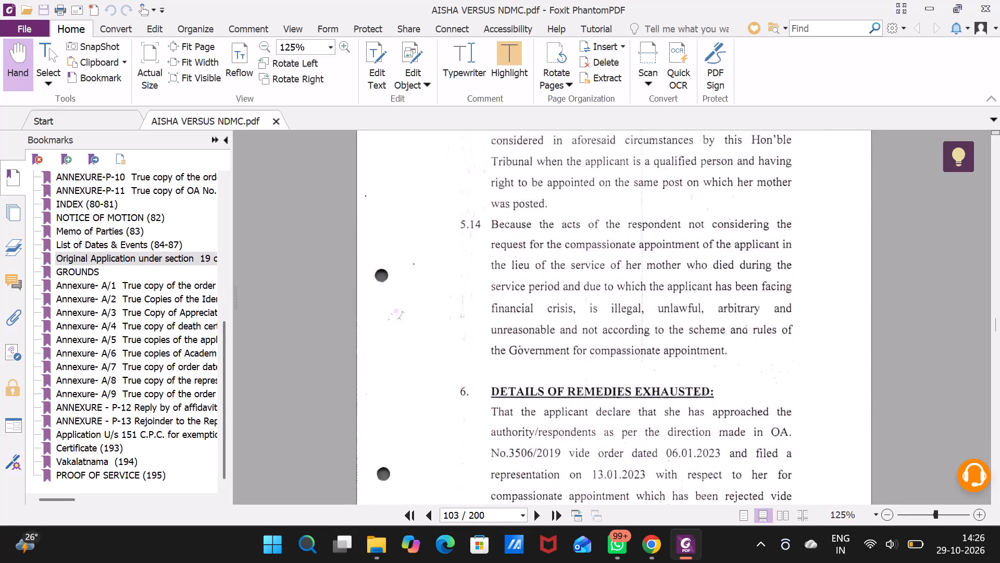
Go back over the grounds on pages 98 and 97 and recheck paragraphs 5.10 to 5.12.
key("Up")
key("Up")
key("Up")
key("Up")
key("Up")
key("Up")
key("Up")
key("Up")
key("Up")
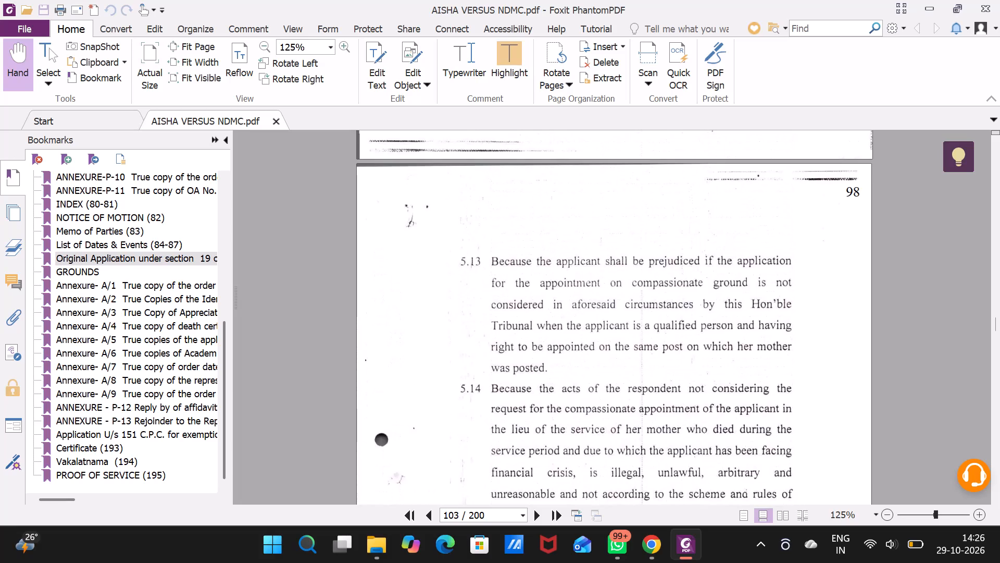
key("Up")
key("Up")
key("Up")
key("Up")
key("Up")
key("Up")
key("Up")
key("Up")
key("Up")
key("Up")
key("Up")
key("Up")
key("Up")
key("Up")
key("Up")
key("Up")
key("Up")
key("Up")
key("Up")
key("Up")
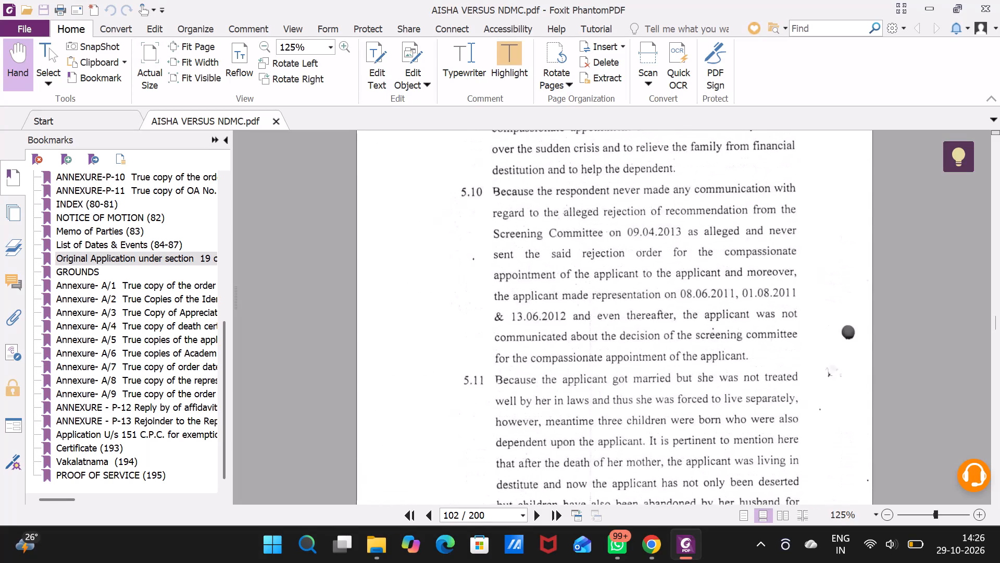
key("Up")
key("Up")
key("Up")
key("Down")
key("Down")
key("Down")
key("Down")
key("Down")
key("Down")
key("Down")
key("Down")
key("Down")
key("Down")
key("Down")
key("Down")
key("Down")
key("Down")
key("Down")
key("Down")
key("Down")
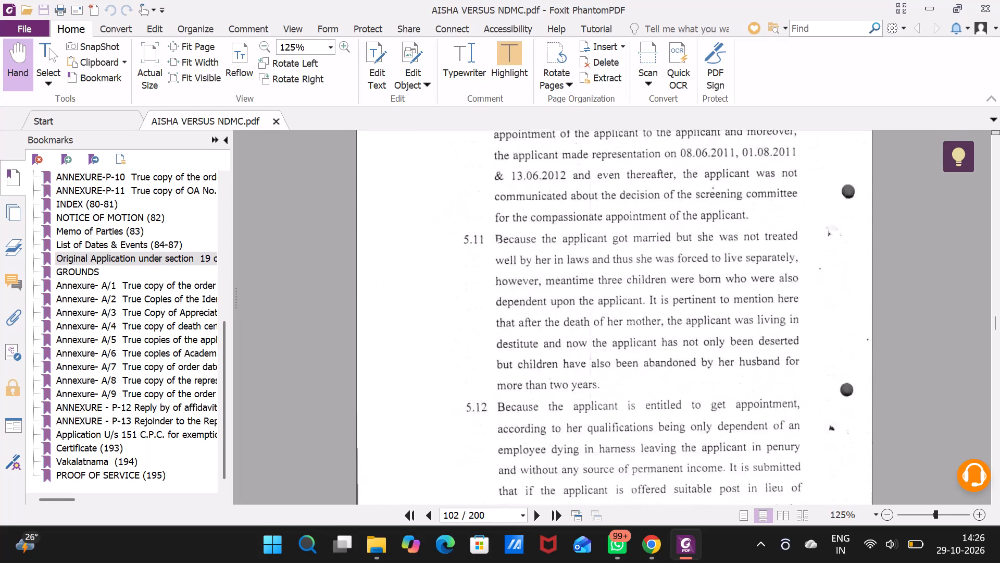
Read the remaining grounds in paragraphs 5.12 to 5.14 and the Details of Remedies Exhausted on pages 97 and 98.
key("Down")
key("Down")
key("Down")
key("Down")
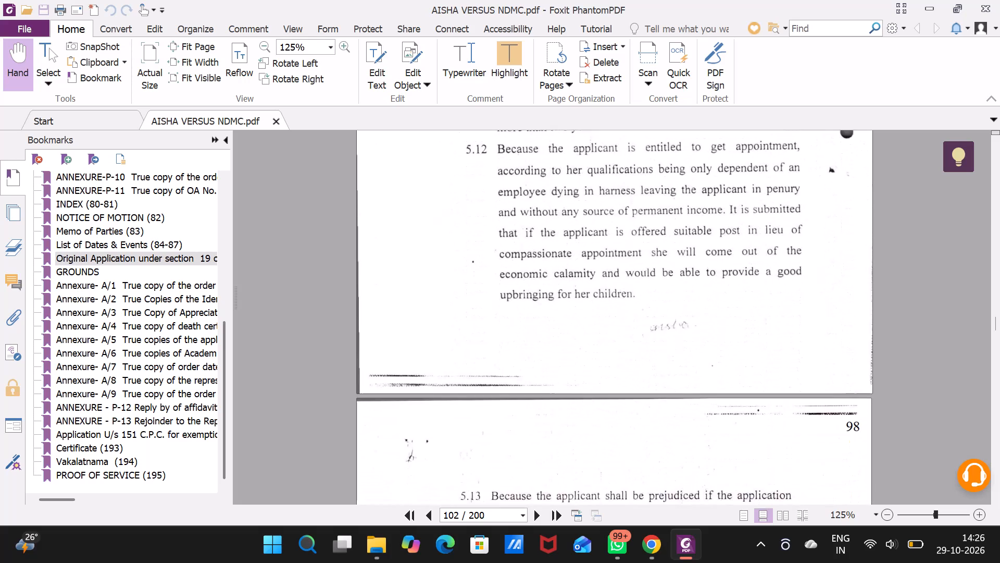
key("Up")
key("Down")
key("Down")
key("Down")
key("Down")
key("Down")
key("Down")
key("Down")
key("Down")
key("Down")
key("Down")
key("Down")
key("Down")
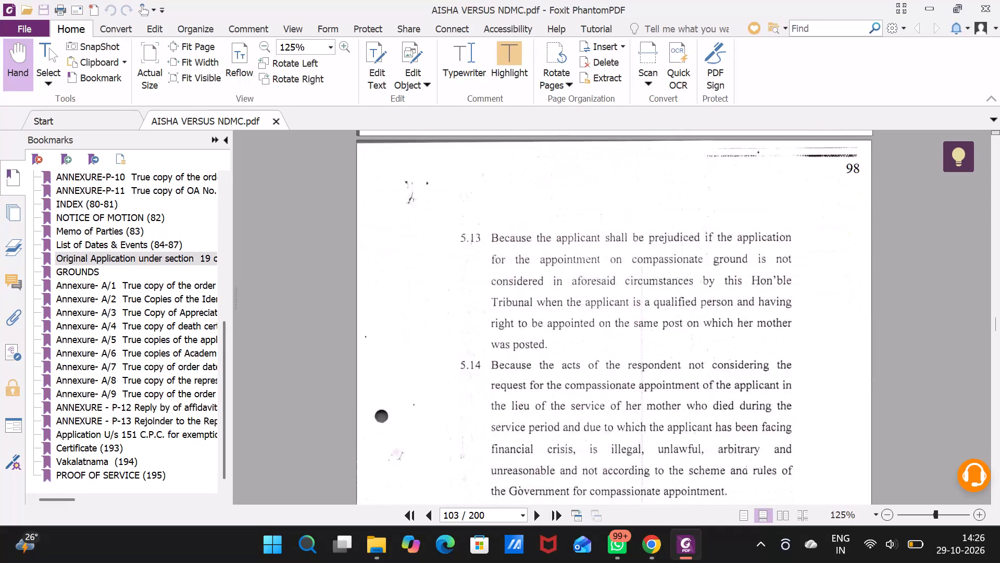
key("Down")
key("Down")
key("Down")
key("Down")
key("Down")
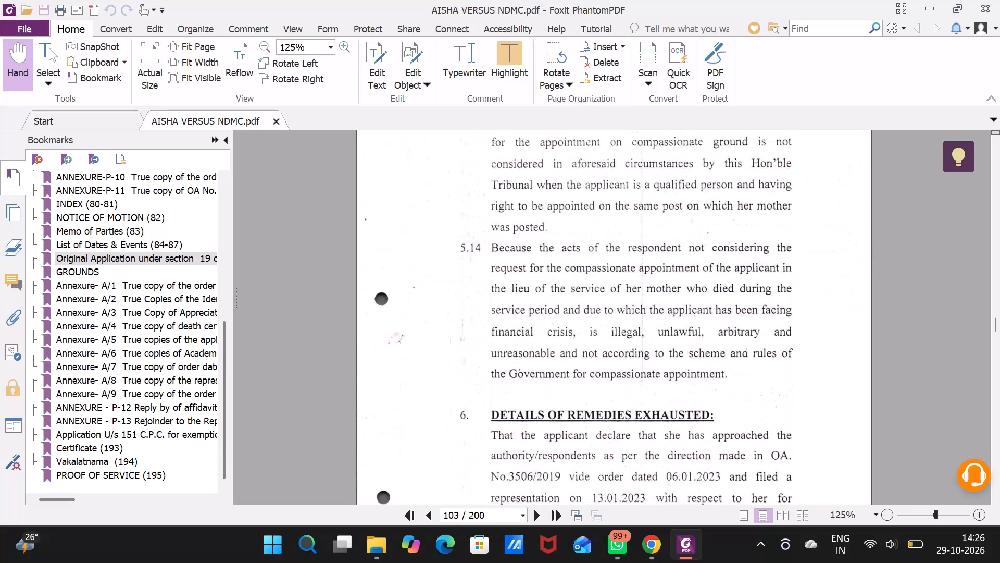
Go to the Writ Petition under Article 226/227 on page 9 and examine its title and opening paragraph.
triple_click(226, 193)
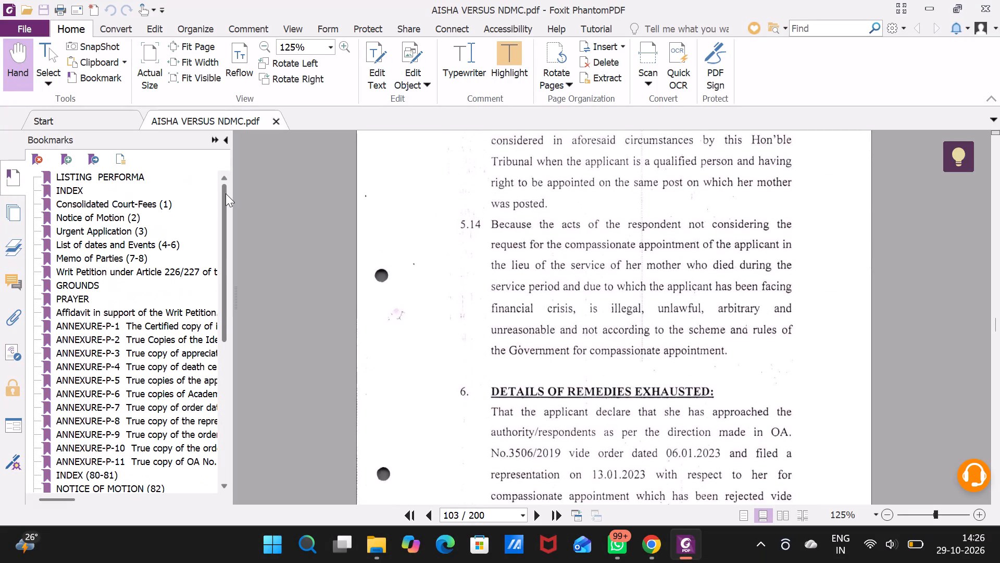
double_click(226, 193)
left_click(146, 268)
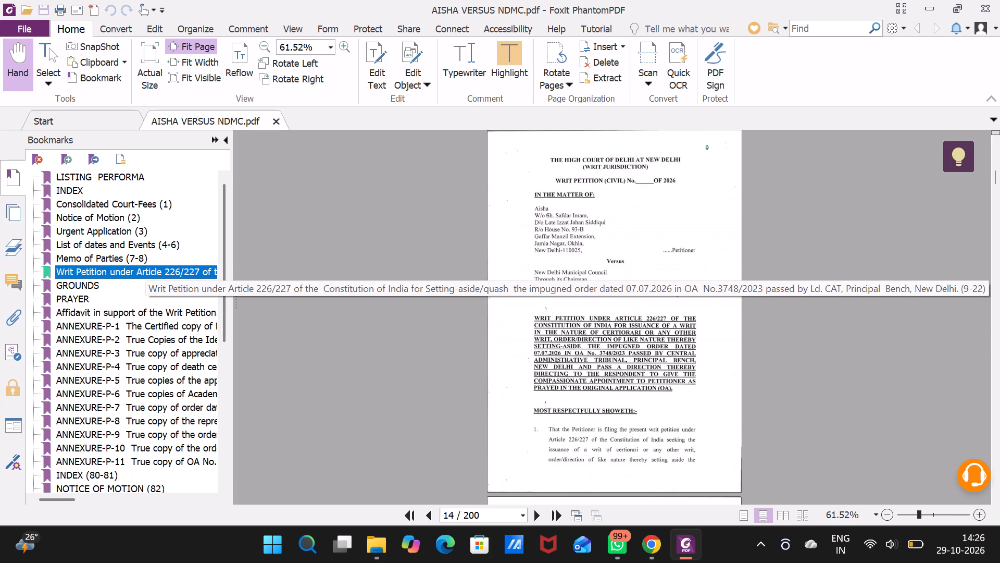
left_click(515, 268)
key("Down")
key("Down")
key("Down")
key("Down")
key("Down")
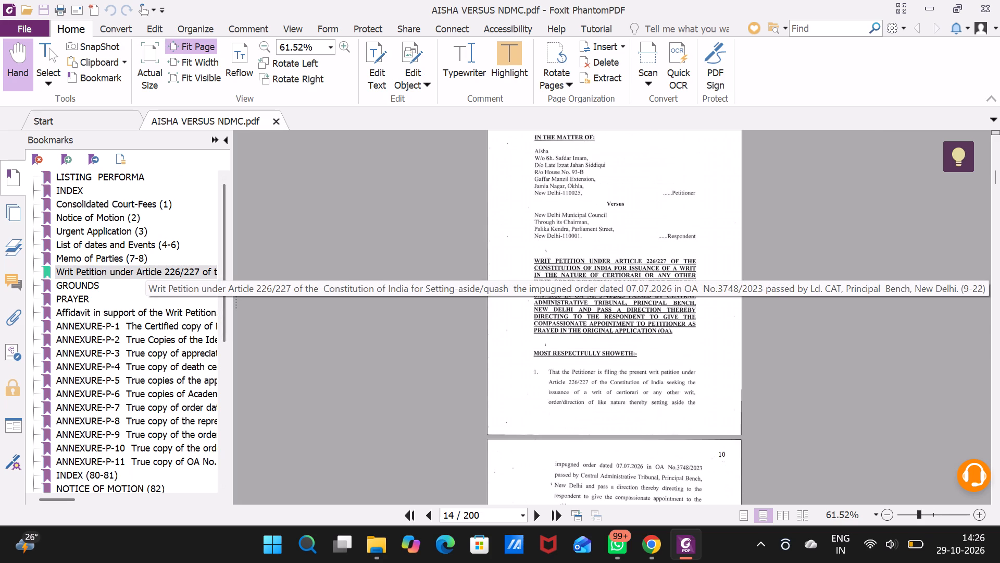
scroll(644, 356, "up", 4, "ctrl")
key("Down")
key("Down")
key("Down")
key("Down")
key("Down")
key("Down")
key("Down")
key("Down")
key("Down")
key("Down")
key("Down")
key("Down")
key("Down")
key("Down")
key("Down")
key("Down")
key("Down")
key("Down")
key("Down")
key("Down")
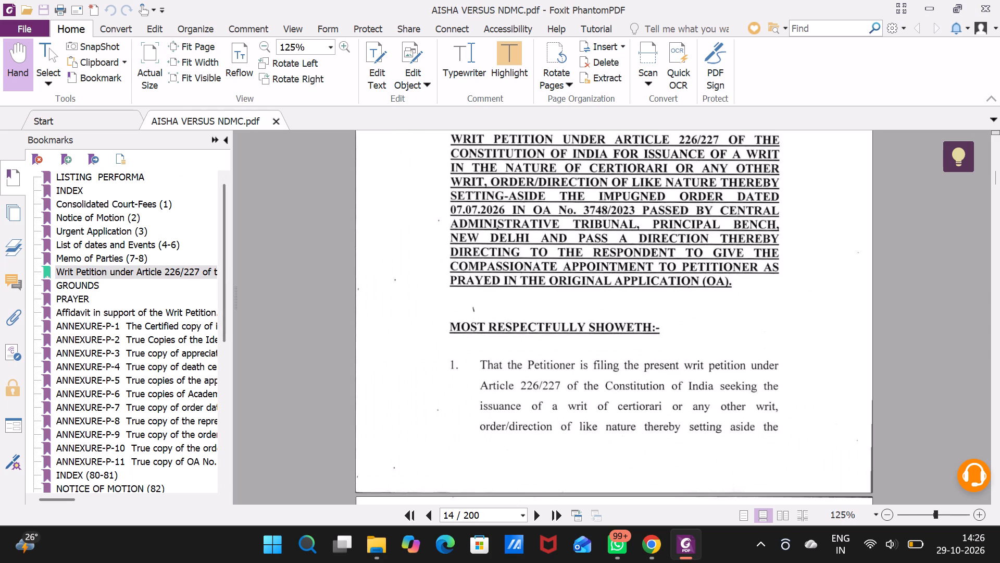
Skim the numbered paragraphs of the Writ Petition up to the start of its Grounds section on page 15.
key("Page_Down")
key("Page_Down")
key("Page_Down")
key("Page_Down")
key("Page_Down")
key("Page_Down")
key("Page_Down")
key("Page_Down")
key("Page_Down")
key("Page_Down")
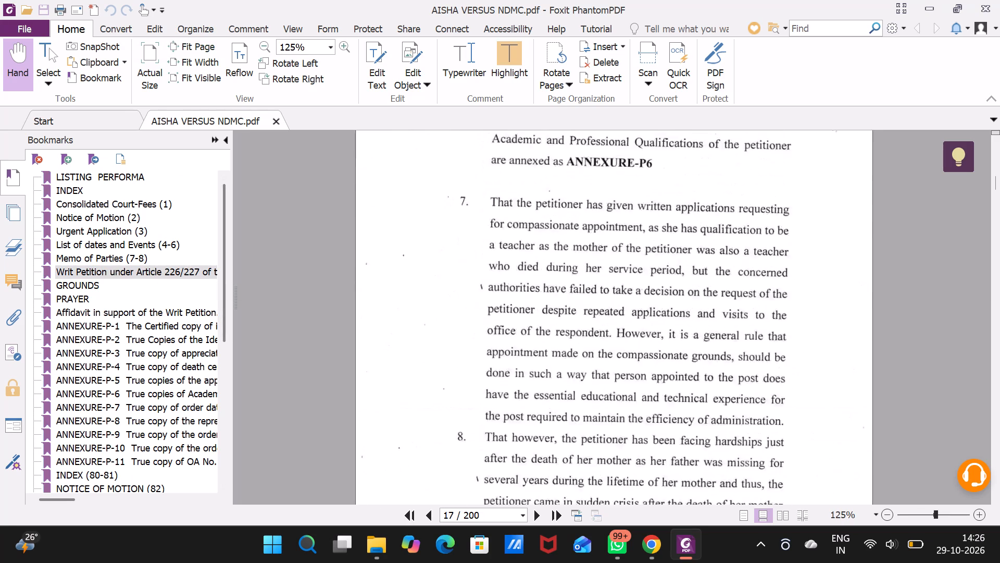
key("Page_Down")
key("Page_Down")
key("Page_Down")
key("Page_Down")
key("Page_Down")
key("Page_Down")
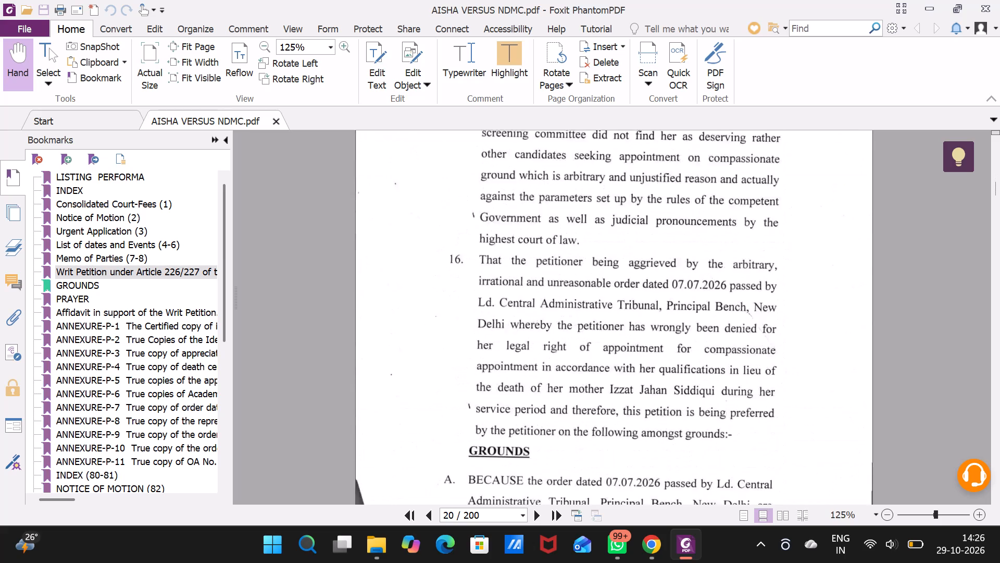
Go back over page 15 of the Writ Petition and recheck paragraphs 14 to 16 before the Grounds.
key("Up")
key("Up")
key("Up")
key("Up")
key("Up")
key("Up")
key("Up")
key("Up")
key("Up")
key("Up")
key("Up")
key("Up")
key("Up")
key("Up")
key("Up")
key("Up")
key("Up")
key("Up")
key("Up")
key("Up")
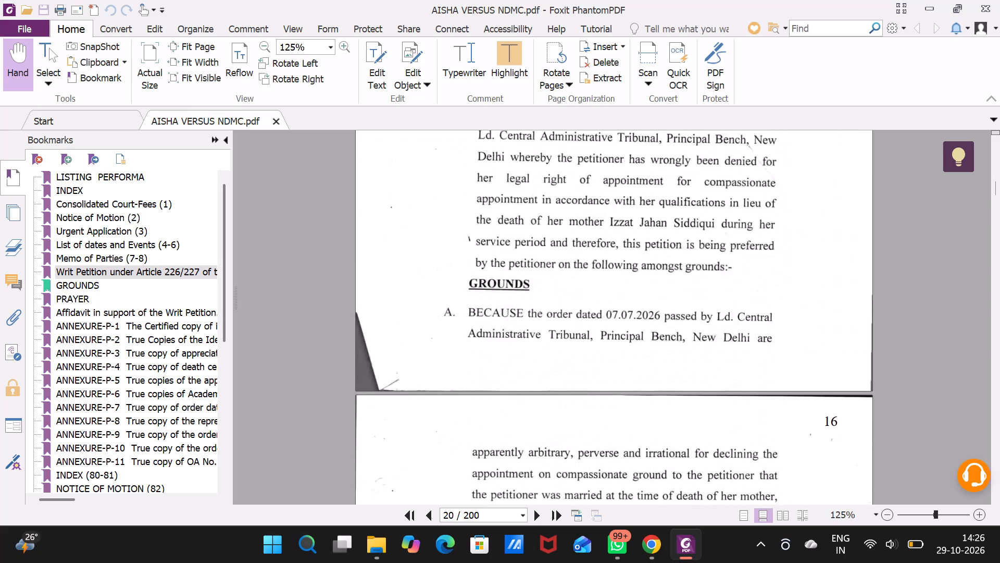
key("Up")
key("Up")
key("Up")
key("Up")
key("Up")
key("Up")
key("Up")
key("Up")
key("Up")
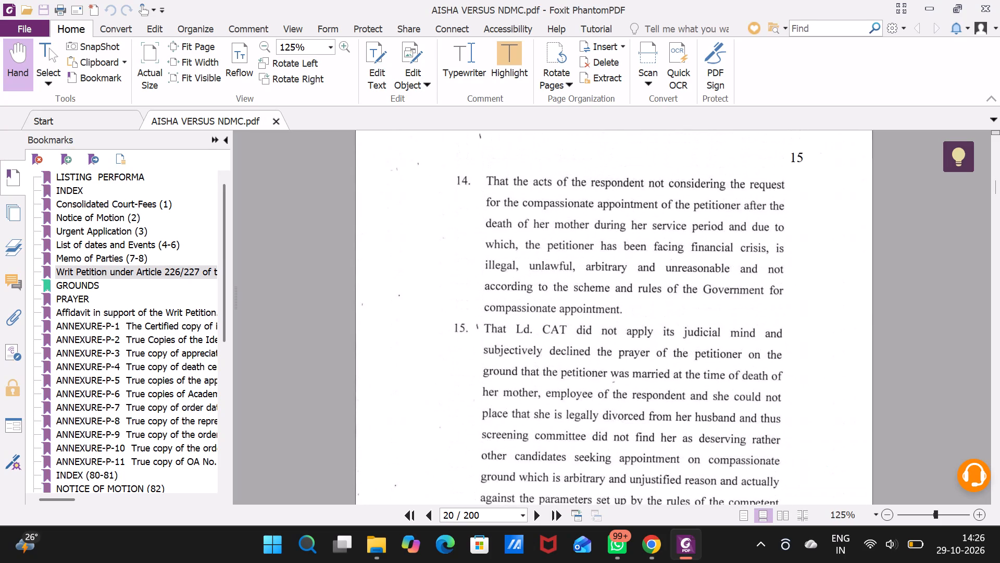
Skim the Writ Petition from paragraph 14 on page 15 through Grounds A to H, up to the top of page 18.
key("Down")
key("Down")
key("Down")
key("Down")
key("Down")
key("Down")
key("Down")
key("Down")
key("Down")
key("Down")
key("Down")
key("Down")
key("Down")
key("Down")
key("Down")
key("Down")
key("Down")
key("Down")
key("Down")
key("Down")
key("Down")
key("Down")
key("Down")
key("Down")
key("Down")
key("Down")
key("Down")
key("Down")
key("Down")
key("Down")
key("Down")
key("Down")
key("Down")
key("Down")
key("Down")
key("Down")
key("Down")
key("Down")
key("Down")
key("Down")
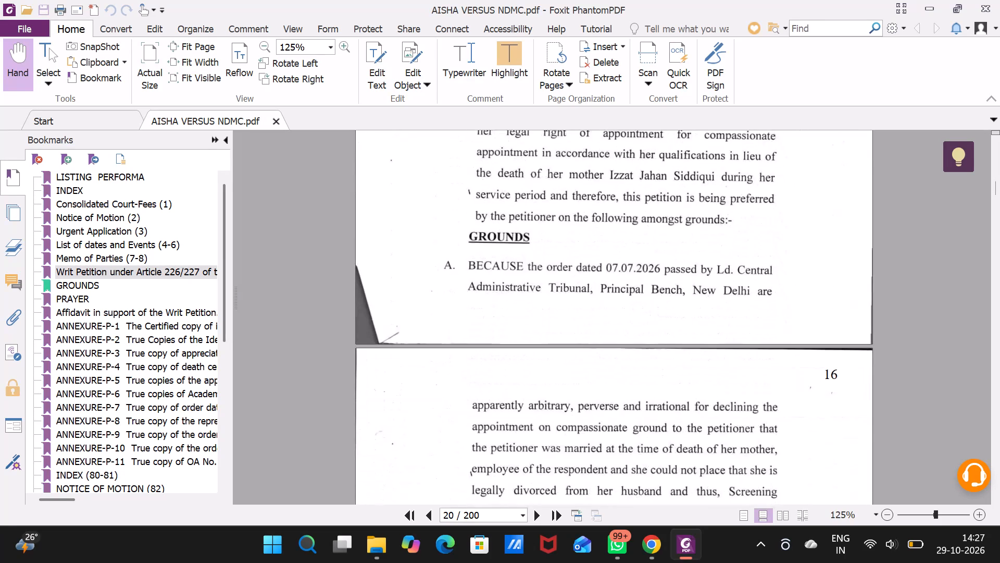
key("Down")
key("Down")
key("Down")
key("Down")
key("Down")
key("Down")
key("Down")
key("Down")
key("Down")
key("Down")
key("Down")
key("Down")
key("Down")
key("Down")
key("Down")
key("Down")
key("Down")
key("Down")
key("Down")
key("Down")
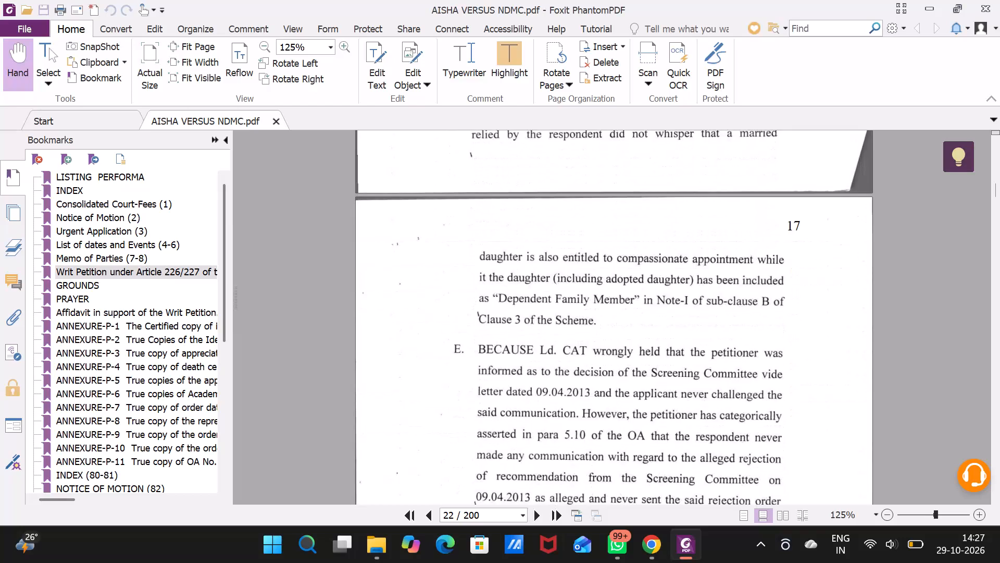
key("Down")
key("Down")
key("Down")
key("Down")
key("Down")
key("Down")
key("Down")
key("Down")
key("Down")
key("Down")
key("Down")
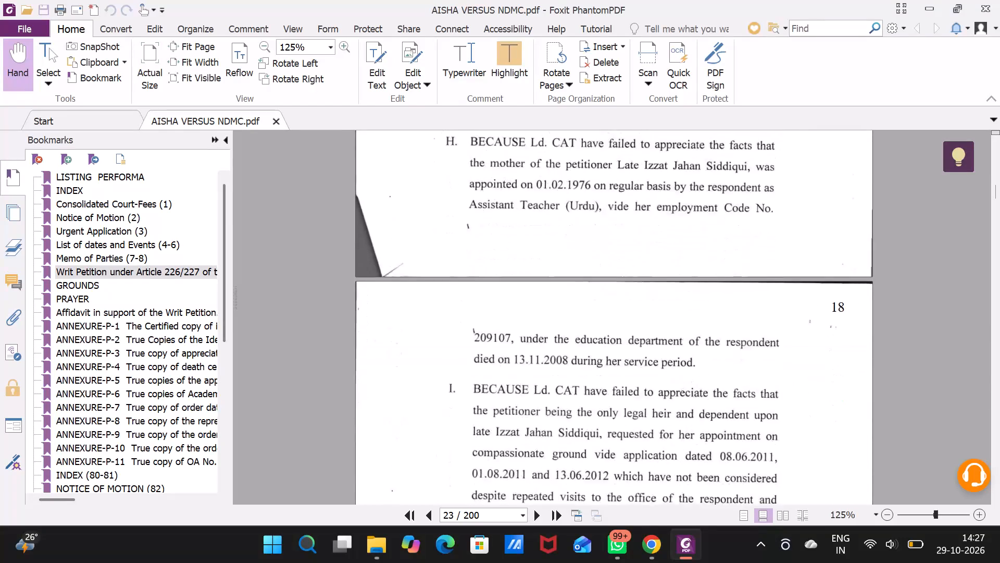
Skim the Writ Petition from Ground I on page 18 through Ground S to paragraphs 17 and 18 and the Prayer heading on page 21.
key("Down")
key("Down")
key("Down")
key("Down")
key("Down")
key("Down")
key("Down")
key("Down")
key("Down")
key("Down")
key("Down")
key("Down")
key("Down")
key("Down")
key("Down")
key("Down")
key("Down")
key("Down")
key("Down")
key("Down")
key("Down")
key("Down")
key("Down")
key("Down")
key("Down")
key("Down")
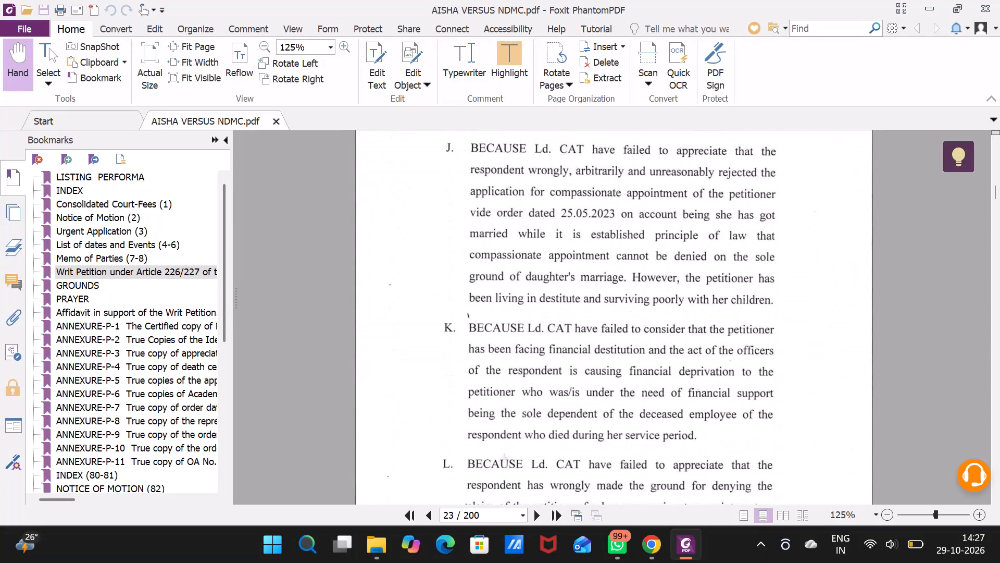
key("Down")
key("Down")
key("Down")
key("Down")
key("Down")
key("Down")
key("Down")
key("Down")
key("Down")
key("Down")
key("Down")
key("Down")
key("Down")
key("Down")
key("Down")
key("Down")
key("Down")
key("Down")
key("Down")
key("Down")
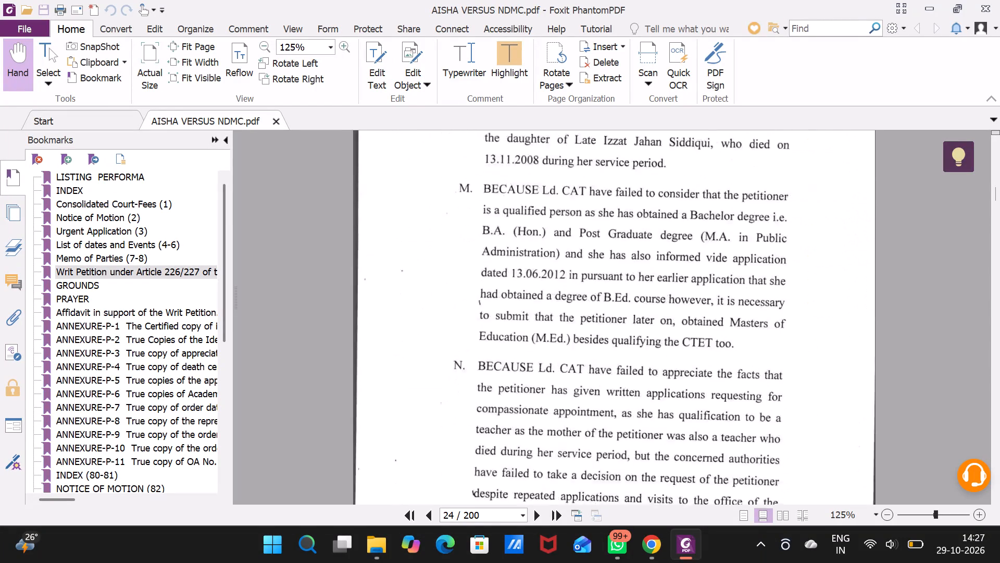
key("Down")
key("Down")
key("Down")
key("Down")
key("Down")
key("Down")
key("Down")
key("Down")
key("Down")
key("Down")
key("Down")
key("Down")
key("Down")
key("Down")
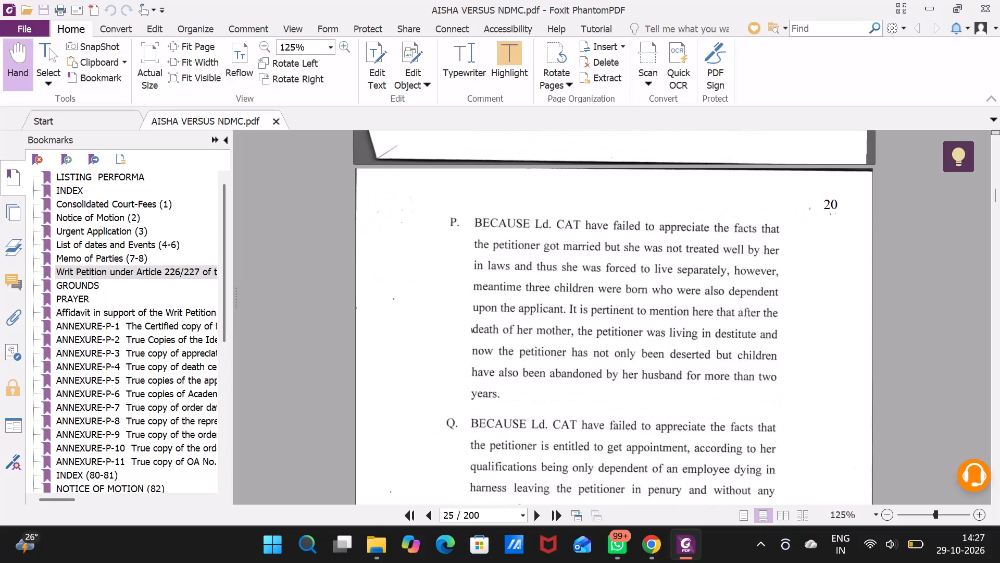
key("Down")
key("Down")
key("Down")
key("Down")
key("Down")
key("Down")
key("Down")
key("Down")
key("Down")
key("Down")
key("Down")
key("Down")
key("Down")
key("Down")
key("Down")
key("Down")
key("Down")
key("Down")
key("Down")
key("Down")
key("Down")
key("Down")
key("Down")
key("Down")
key("Down")
key("Down")
key("Down")
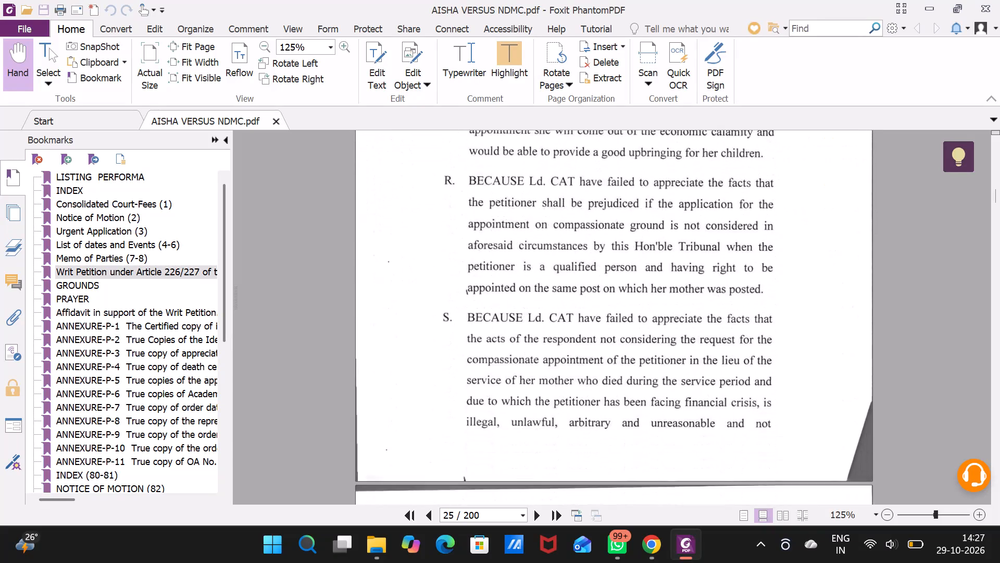
key("Down")
key("Down")
key("Down")
key("Down")
key("Down")
key("Down")
key("Down")
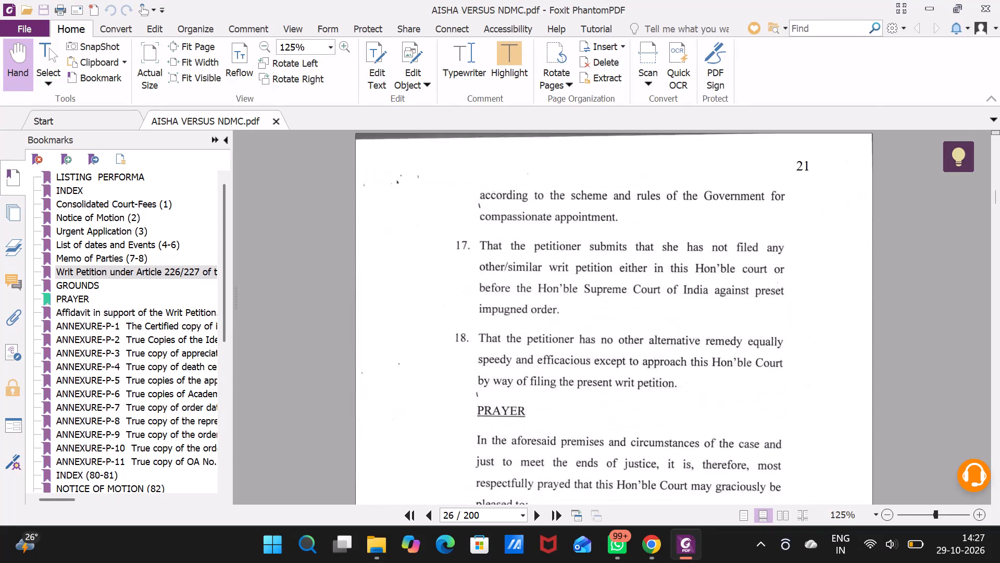
Go back to page 20 of the Writ Petition and recheck Grounds Q, R and S.
key("Up")
key("Up")
key("Up")
key("Up")
key("Up")
key("Up")
key("Up")
key("Up")
key("Up")
key("Up")
key("Up")
key("Up")
key("Up")
key("Up")
key("Up")
key("Up")
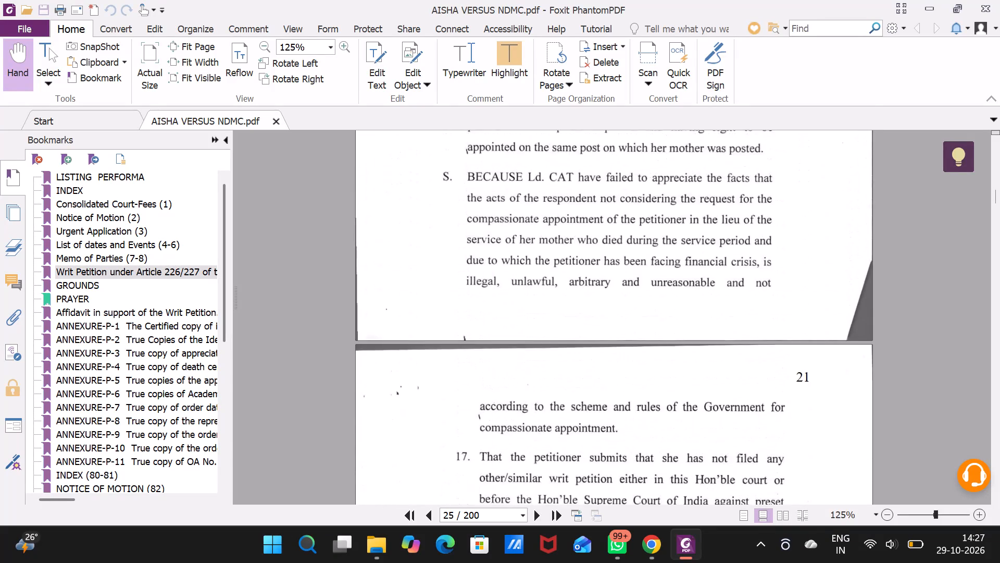
key("Up")
key("Up")
key("Up")
key("Up")
key("Up")
key("Up")
key("Up")
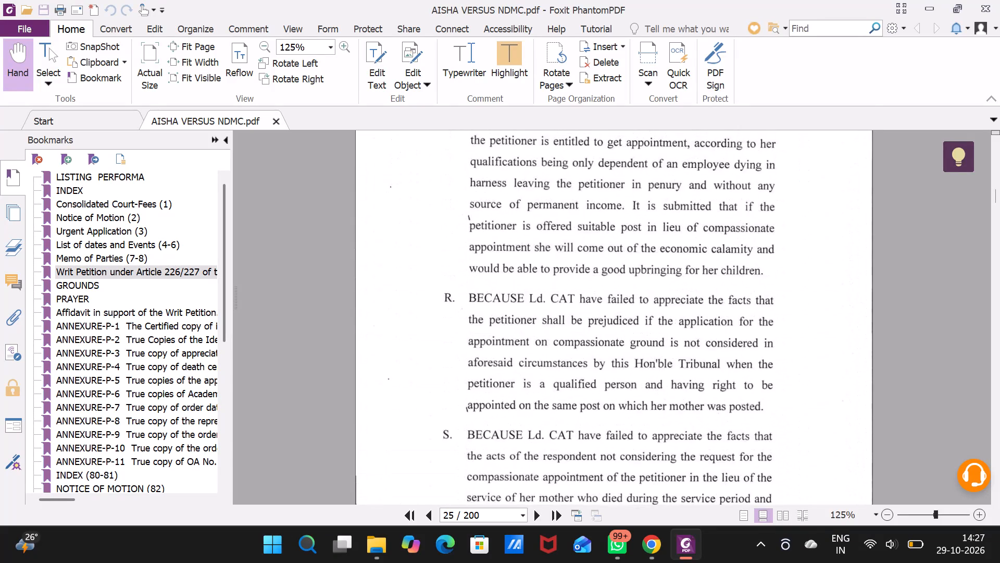
Read on from Ground R on page 20 to paragraphs 17 and 18 before the Prayer on page 21.
key("Down")
key("Down")
key("Down")
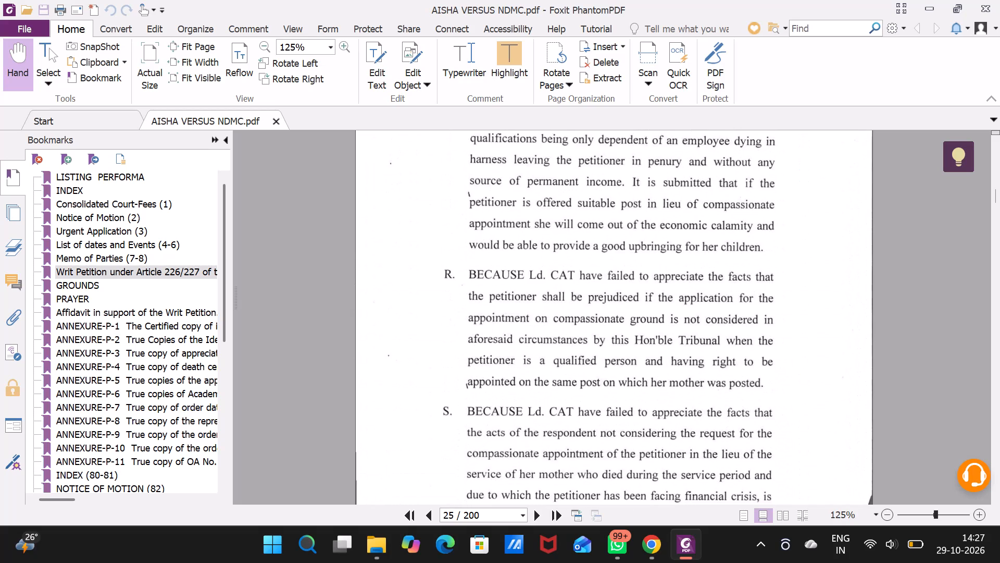
key("Down")
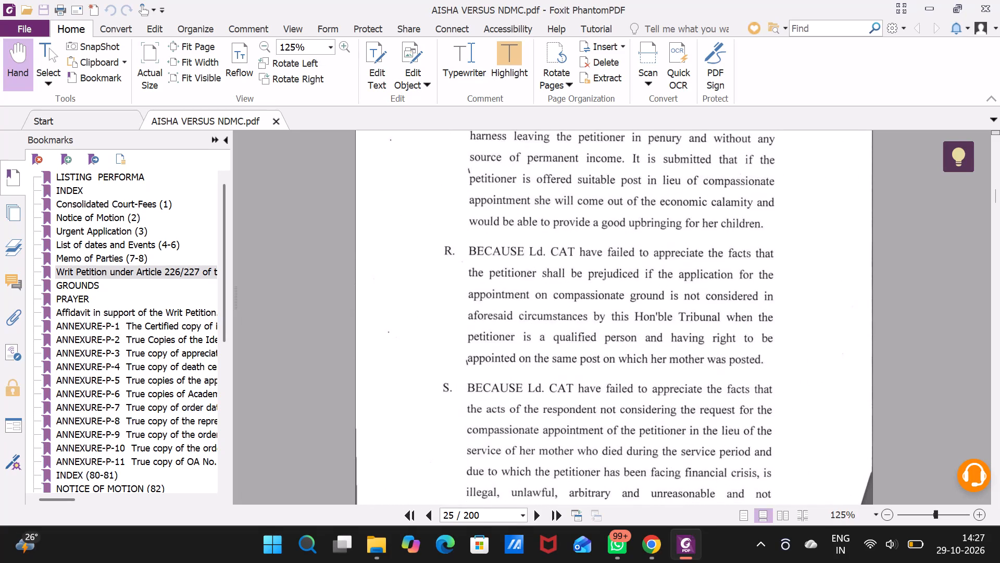
key("Down")
key("Down")
key("Up")
key("Down")
key("Down")
key("Down")
key("Down")
key("Down")
key("Down")
key("Down")
key("Down")
key("Down")
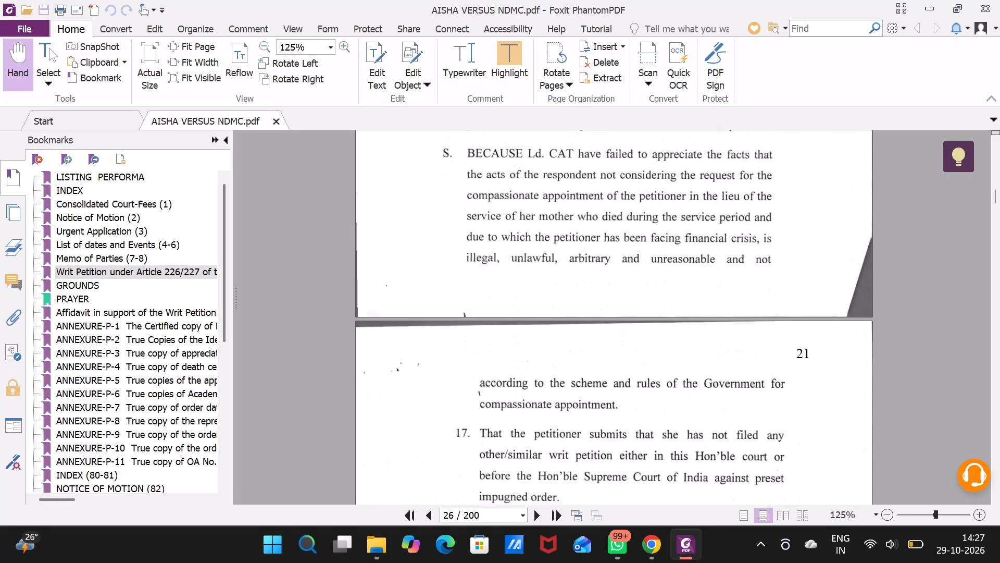
key("Down")
key("Down")
key("Down")
key("Down")
key("Down")
key("Down")
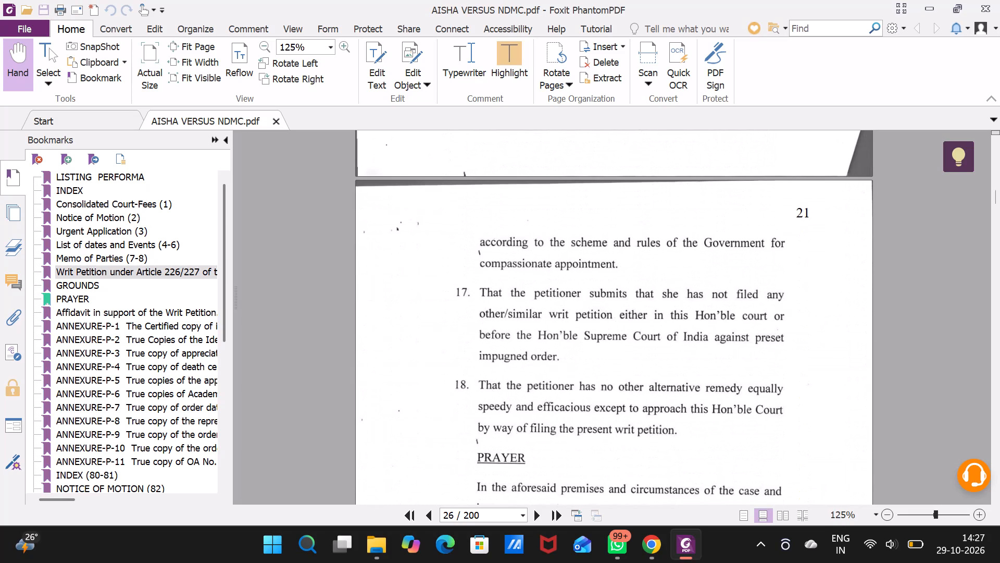
Go back through the Writ Petition from paragraphs 17 and 18 on page 21 to Grounds F, G and H on page 17.
key("Up")
key("Up")
key("Up")
key("Up")
key("Up")
key("Up")
key("Up")
key("Up")
key("Up")
key("Up")
key("Up")
key("Up")
key("Up")
key("Up")
key("Up")
key("Up")
key("Up")
key("Up")
key("Up")
key("Up")
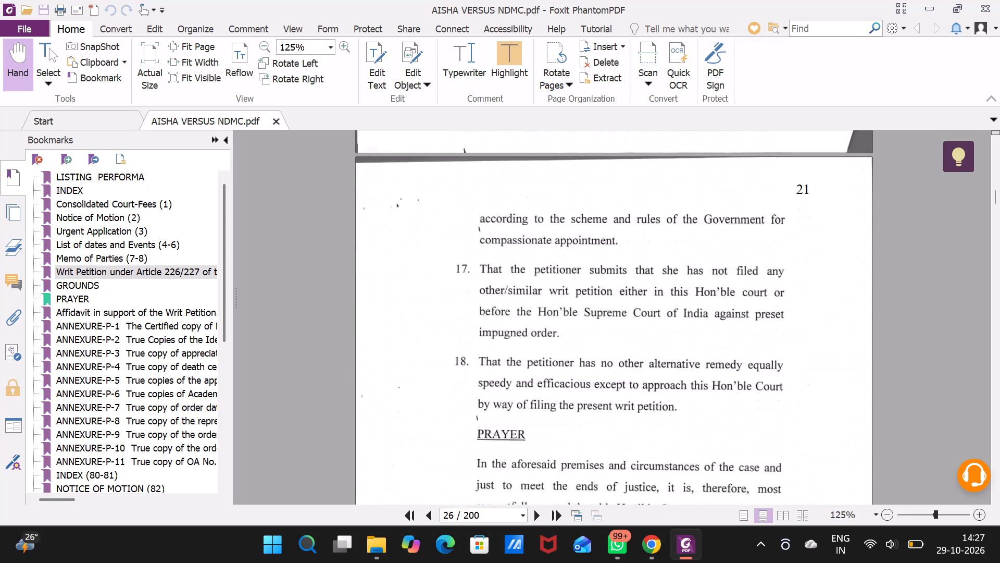
key("Up")
key("Up")
key("Up")
key("Up")
key("Up")
key("Up")
key("Up")
key("Up")
key("Up")
key("Up")
key("Up")
key("Up")
key("Up")
key("Up")
key("Up")
key("Up")
key("Up")
key("Up")
key("Up")
key("Up")
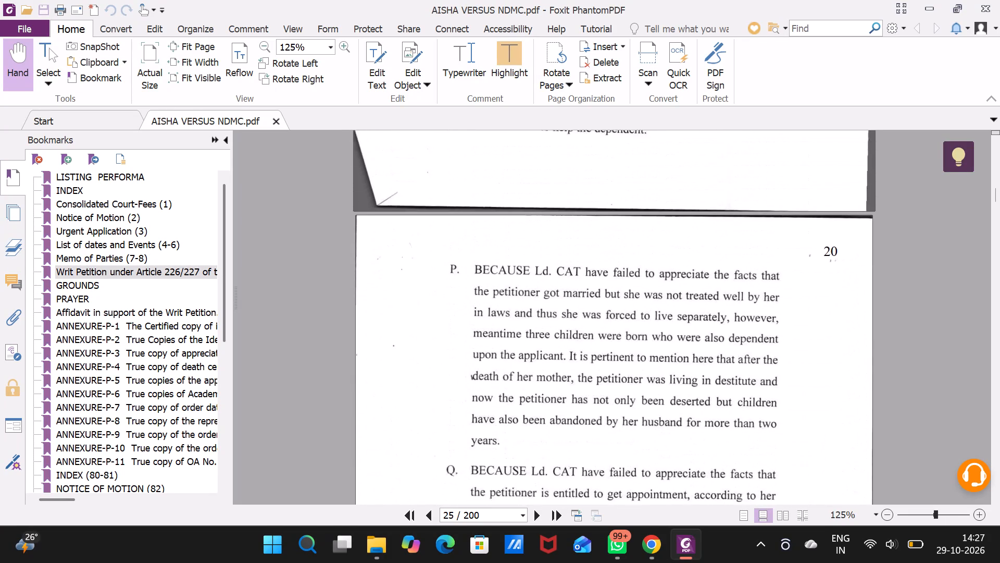
key("Up")
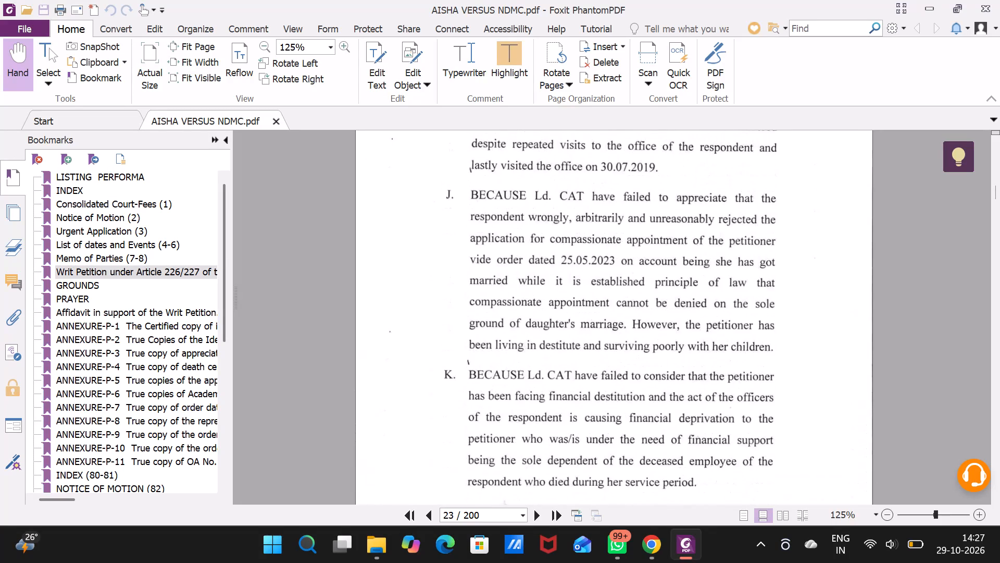
key("Up")
key("Up")
key("Up")
key("Up")
key("Up")
key("Up")
key("Up")
key("Up")
key("Up")
key("Up")
key("Up")
key("Up")
key("Up")
key("Up")
key("Up")
key("Up")
key("Up")
key("Up")
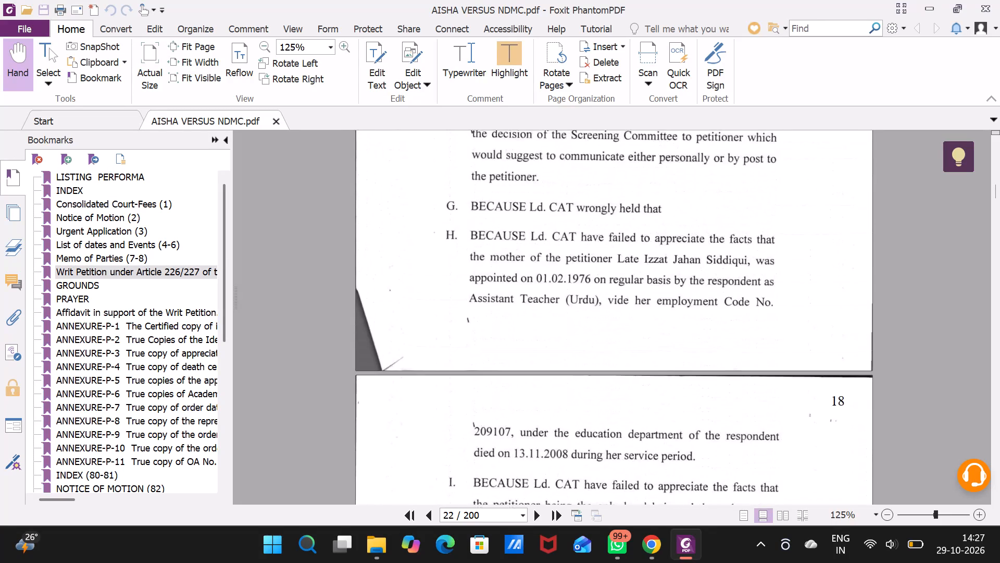
key("Up")
key("Up")
key("Up")
key("Up")
key("Up")
key("Up")
key("Up")
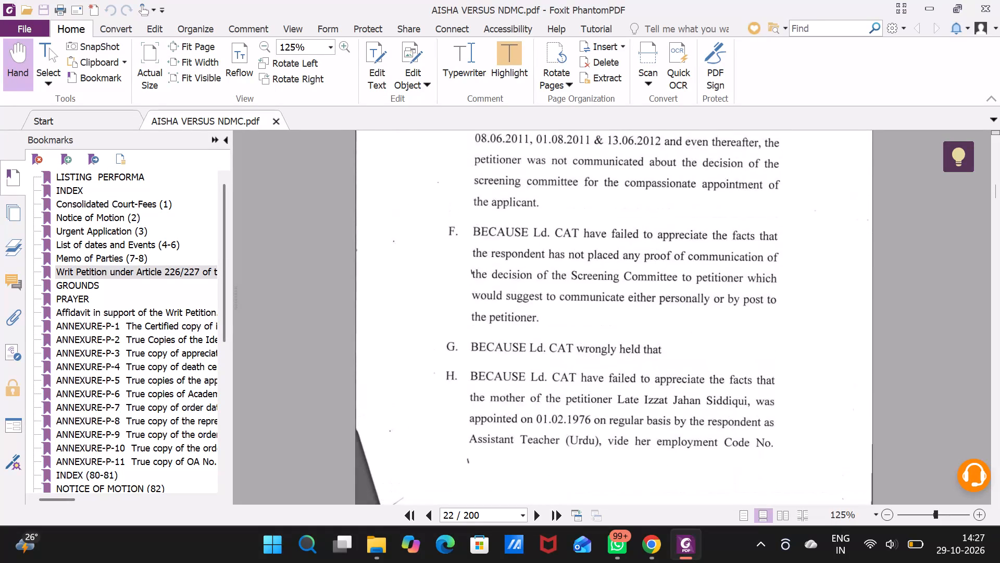
key("Up")
key("Up")
key("Up")
key("Up")
Skim the Grounds forward again from page 17 through Grounds N to Q to paragraphs 17 and 18 on page 21.
key("Down")
key("Down")
key("Down")
key("Down")
key("Down")
key("Down")
key("Down")
key("Down")
key("Down")
key("Down")
key("Down")
key("Down")
key("Down")
key("Down")
key("Down")
key("Down")
key("Down")
key("Down")
key("Down")
key("Down")
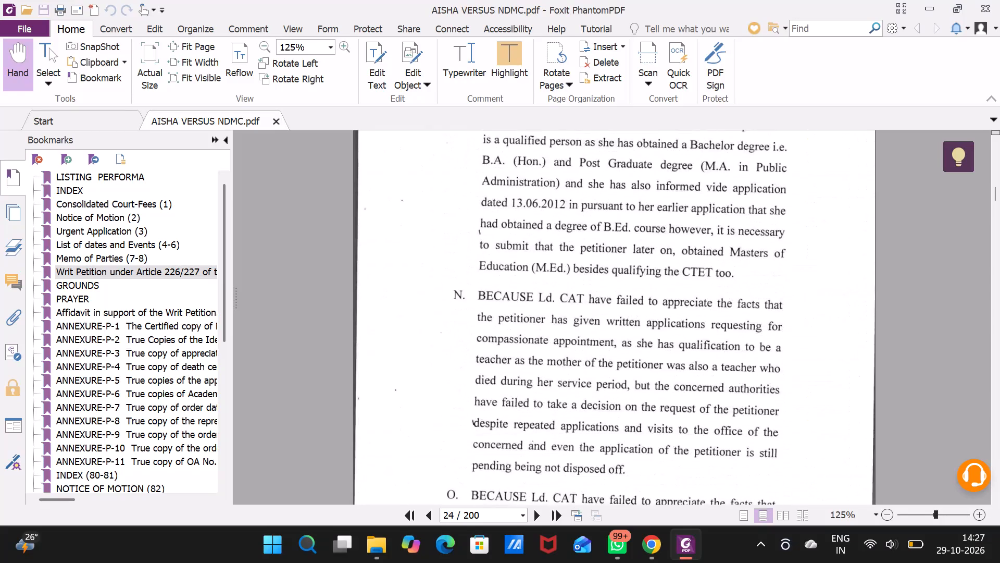
key("Down")
key("Down")
key("Down")
key("Down")
key("Down")
key("Down")
key("Down")
key("Down")
key("Down")
key("Down")
key("Down")
key("Down")
key("Down")
key("Down")
key("Down")
key("Down")
key("Down")
key("Down")
key("Down")
key("Down")
key("Down")
key("Down")
key("Down")
key("Down")
key("Down")
key("Down")
key("Down")
key("Down")
key("Down")
key("Down")
key("Down")
key("Down")
key("Down")
key("Down")
key("Down")
key("Down")
key("Down")
key("Down")
key("Down")
key("Down")
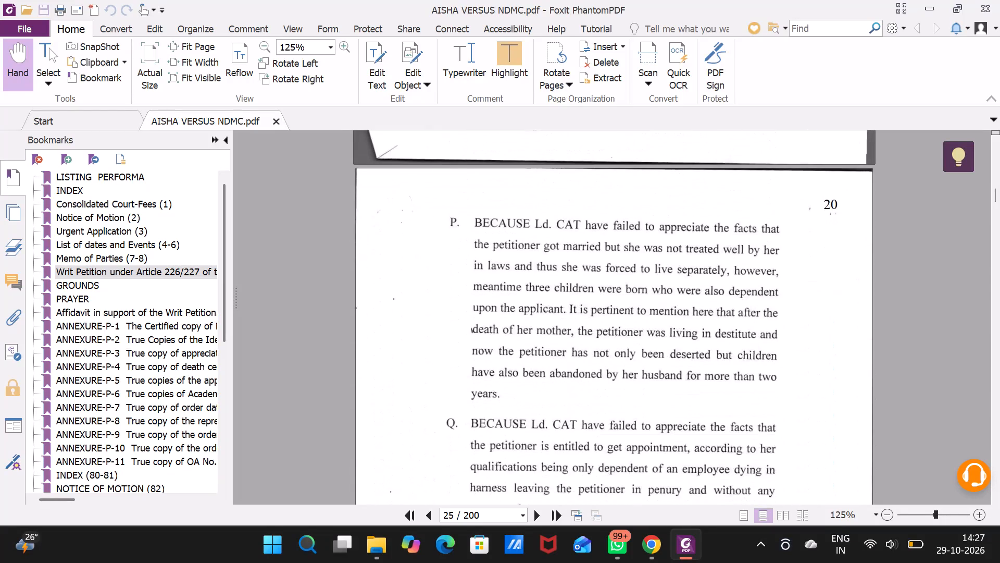
key("Down")
key("Down")
key("Down")
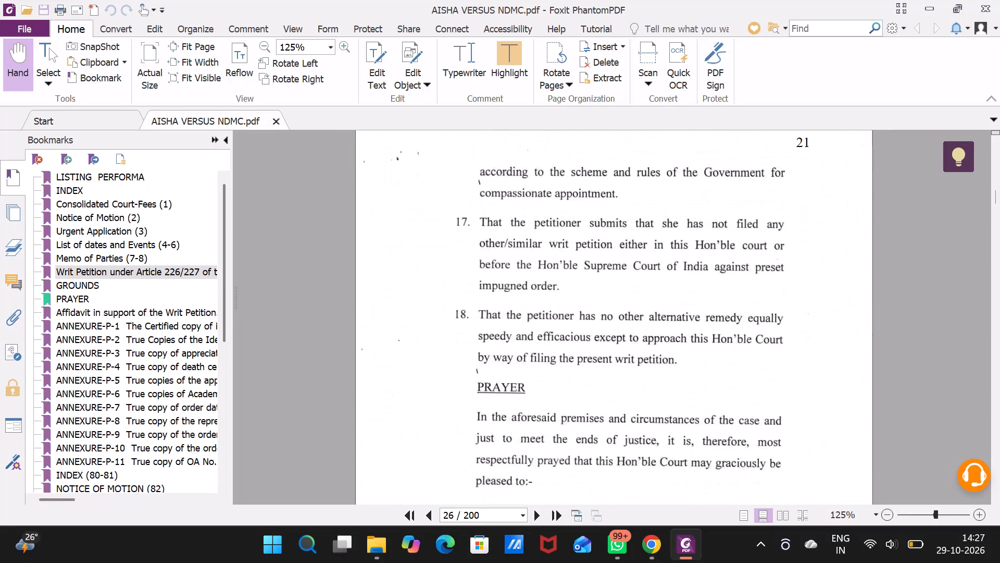
Read the Prayer from page 21 through reliefs ii and iii to the date and signature block on page 22.
key("Down")
key("Down")
key("Down")
key("Down")
key("Down")
key("Down")
key("Down")
key("Down")
key("Down")
key("Down")
key("Down")
key("Down")
key("Down")
key("Down")
key("Down")
key("Down")
key("Down")
key("Down")
key("Down")
key("Down")
key("Down")
key("Down")
key("Down")
key("Down")
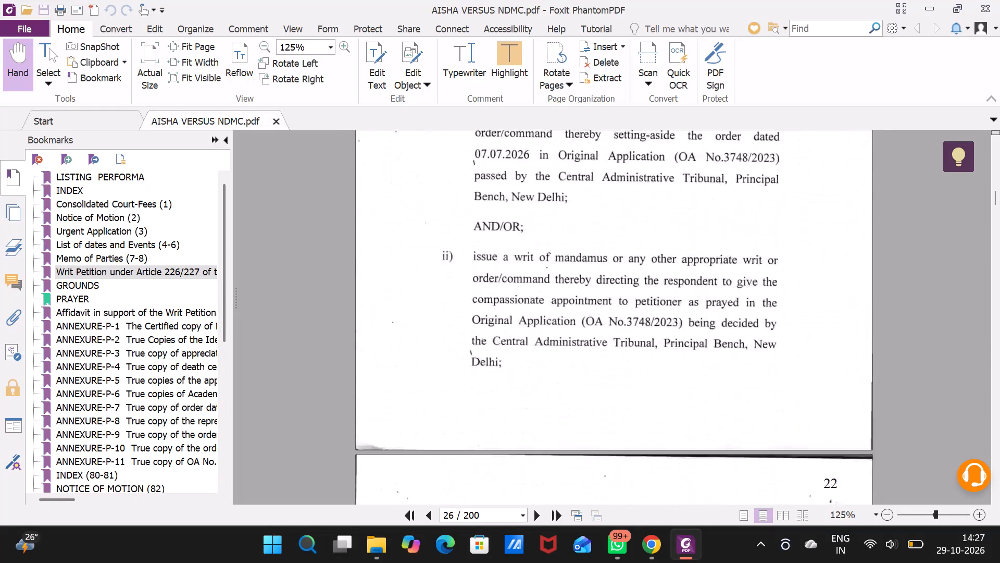
key("Down")
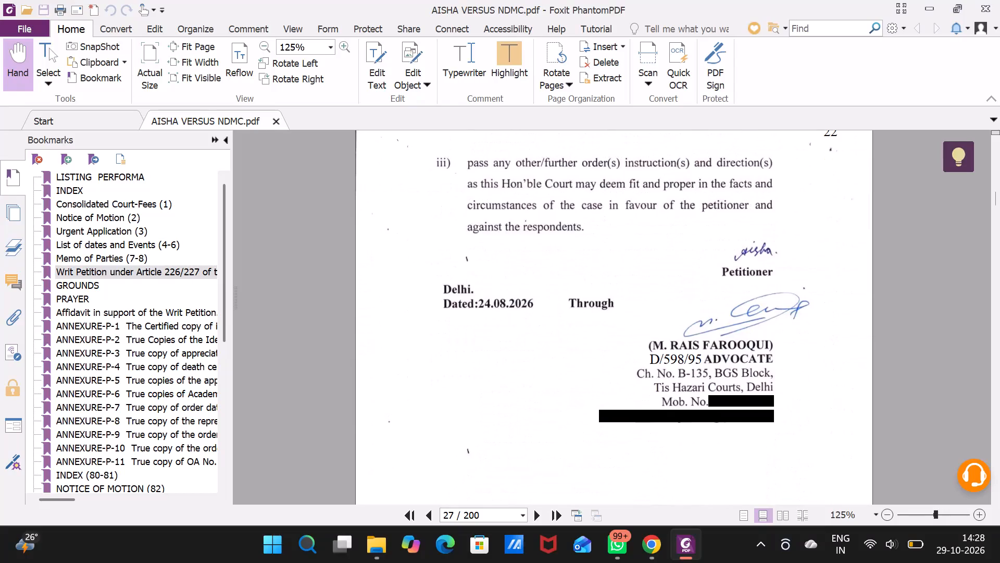
Follow the GROUNDS and PRAYER bookmarks to check which pages of the petition they lead to.
left_click(92, 282)
left_click(72, 301)
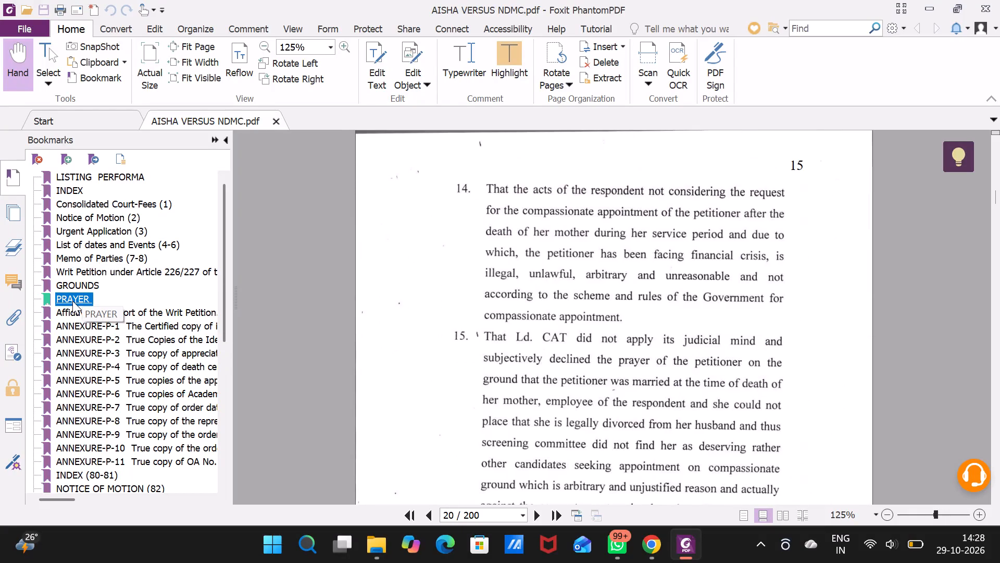
Read back through the petition's Grounds from the PRAYER bookmark's page past Grounds P and O to Grounds M and L on pages 19 and 18.
left_click(398, 311)
key("Up")
key("Up")
key("Up")
key("Up")
key("Up")
key("Up")
key("Up")
key("Up")
key("Up")
key("Up")
key("Up")
key("Up")
key("Up")
key("Up")
key("Up")
key("Up")
key("Up")
key("Up")
key("Up")
key("Up")
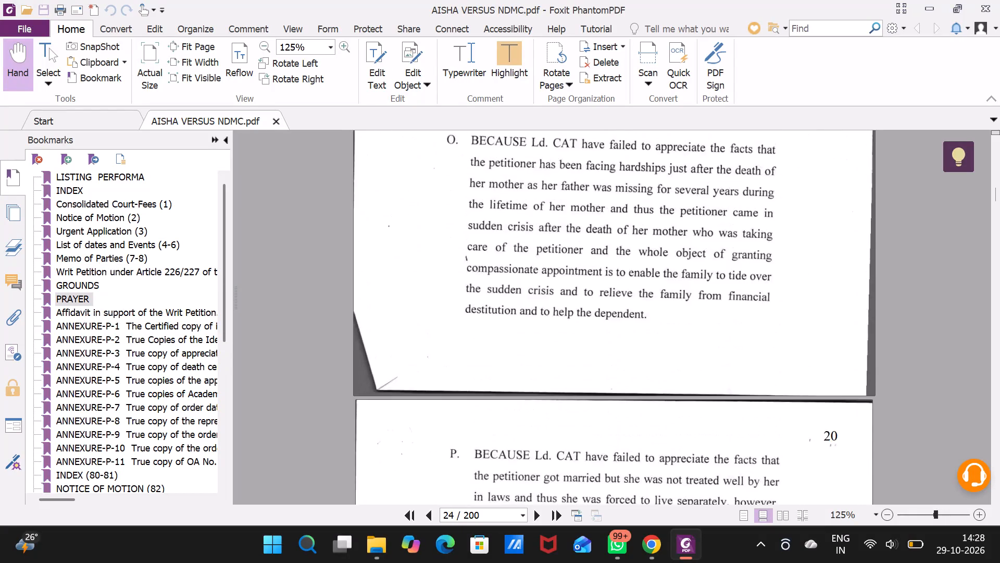
key("Up")
key("Up")
key("Up")
key("Up")
key("Up")
key("Up")
key("Up")
key("Up")
key("Up")
key("Up")
key("Up")
key("Up")
key("Up")
key("Up")
key("Up")
key("Up")
key("Up")
key("Up")
key("Up")
key("Up")
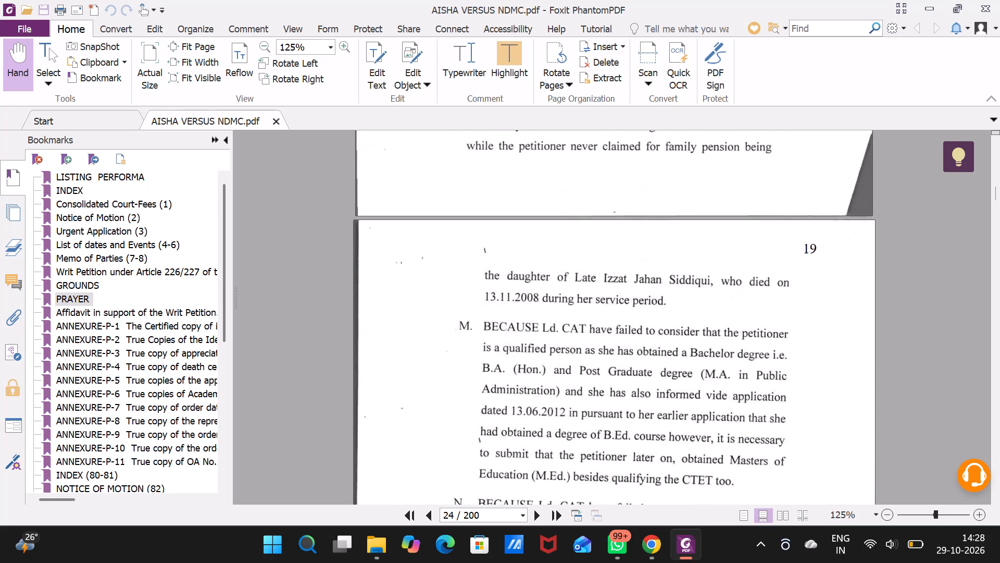
key("Up")
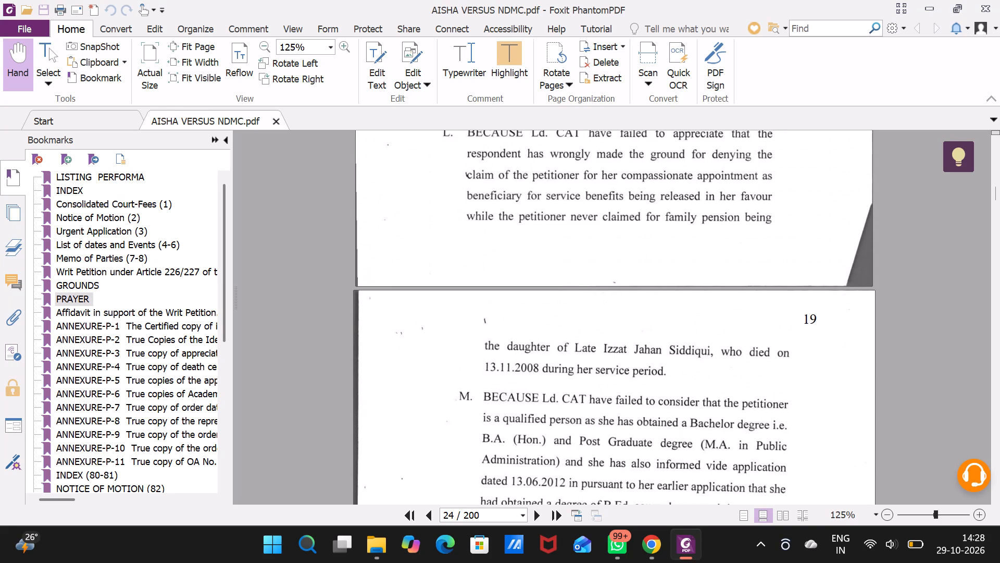